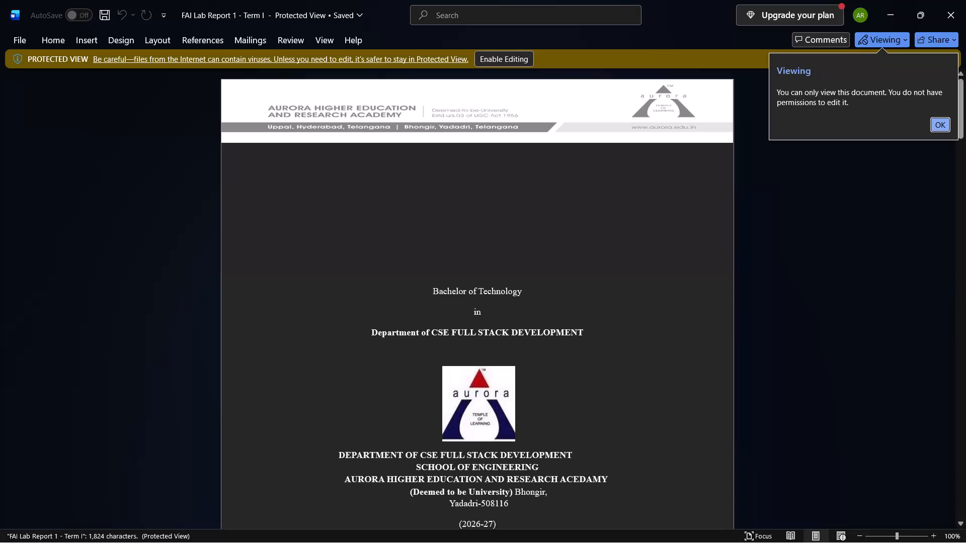
# Enable editing of the protected FAI Lab Report 1 document.
pyautogui.click(500, 56)
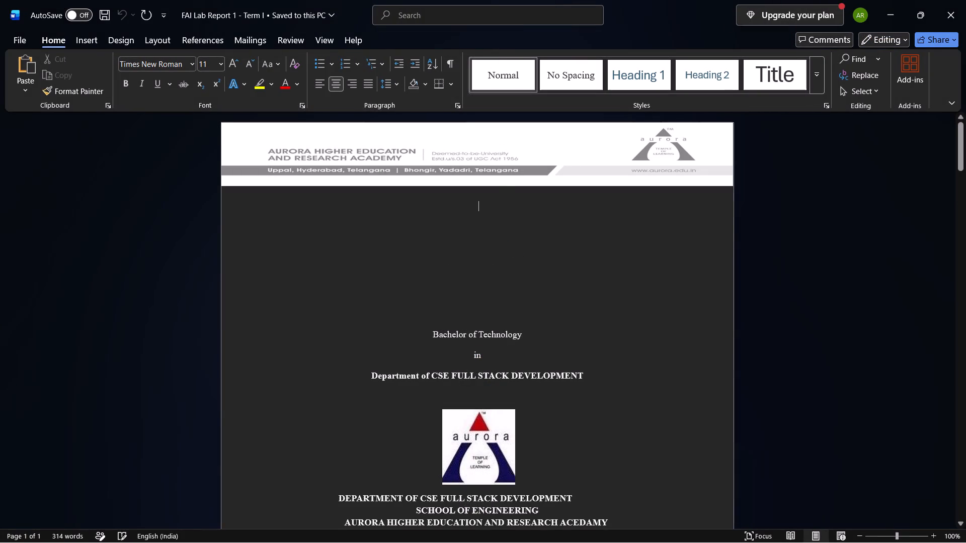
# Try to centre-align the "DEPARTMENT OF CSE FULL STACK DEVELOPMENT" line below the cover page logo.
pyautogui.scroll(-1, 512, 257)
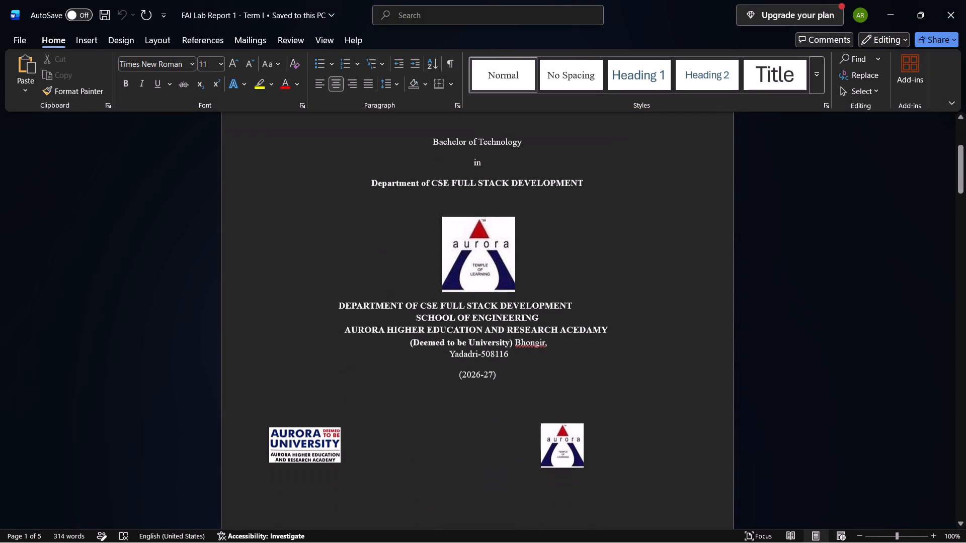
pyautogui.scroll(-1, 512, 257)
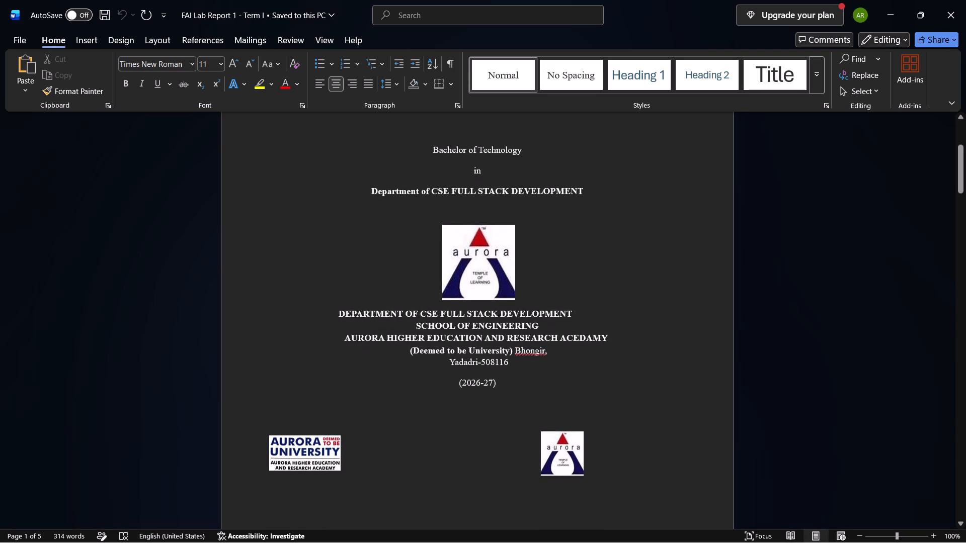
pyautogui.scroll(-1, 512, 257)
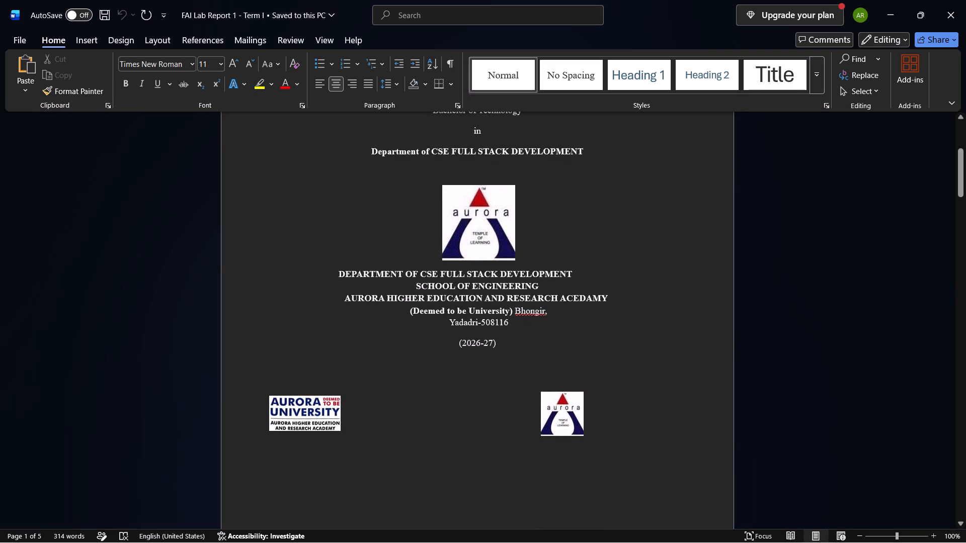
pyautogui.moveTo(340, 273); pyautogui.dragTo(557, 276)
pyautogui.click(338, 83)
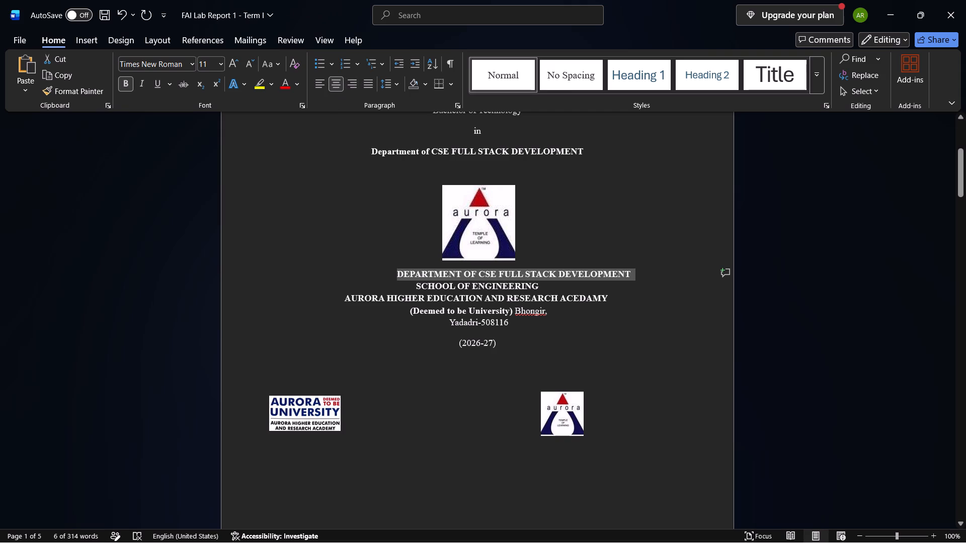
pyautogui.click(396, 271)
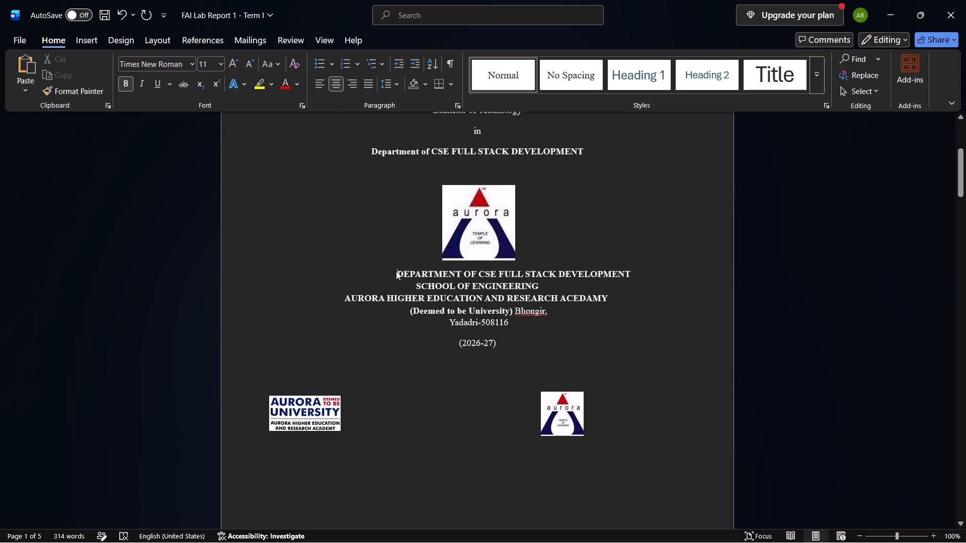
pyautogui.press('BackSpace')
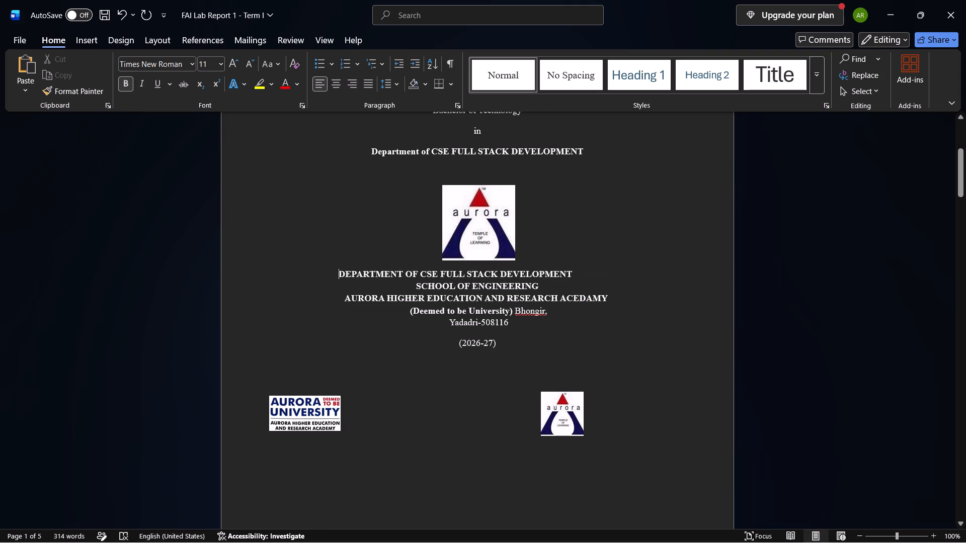
# Pad the start of the "DEPARTMENT OF CSE FULL STACK DEVELOPMENT" line with spaces so it sits centred under the logo.
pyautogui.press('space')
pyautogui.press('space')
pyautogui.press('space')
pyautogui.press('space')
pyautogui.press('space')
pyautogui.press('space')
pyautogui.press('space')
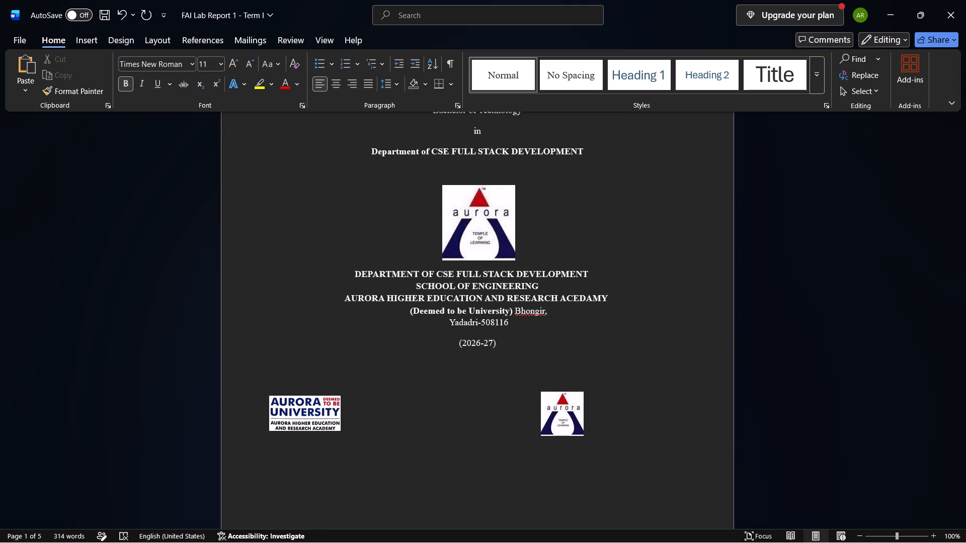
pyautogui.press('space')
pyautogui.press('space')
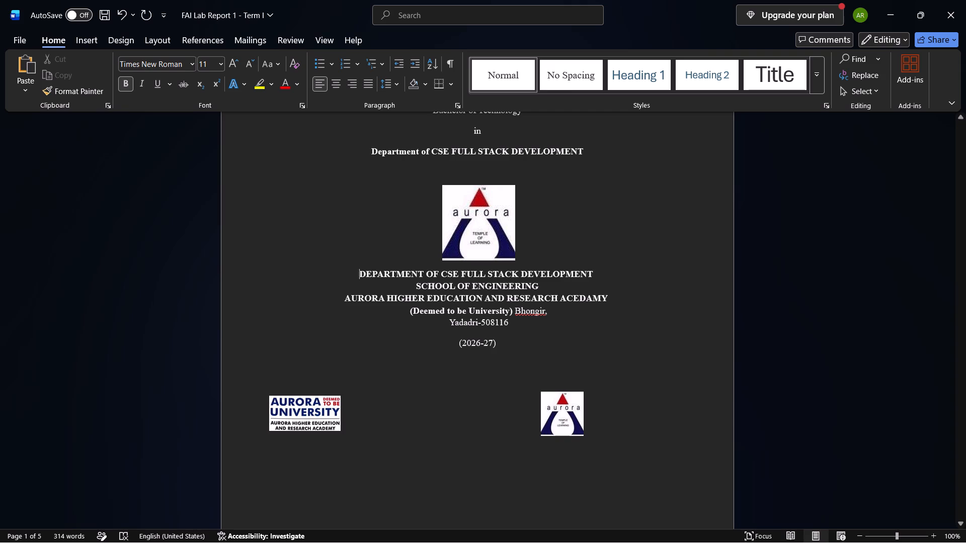
# Try to shift the small Aurora logo at the bottom of the cover page further right.
pyautogui.scroll(-1, 524, 356)
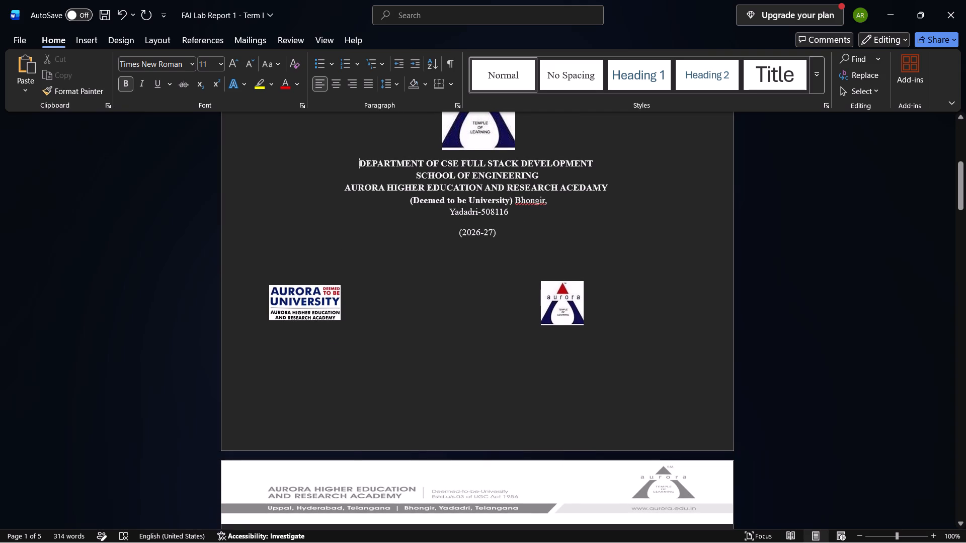
pyautogui.click(562, 313)
pyautogui.moveTo(562, 313); pyautogui.dragTo(625, 311)
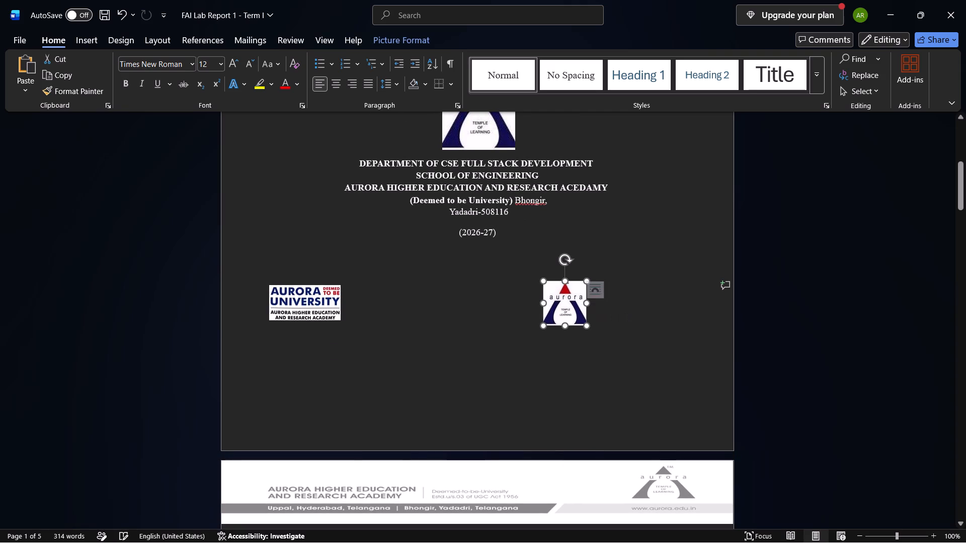
pyautogui.press('Right')
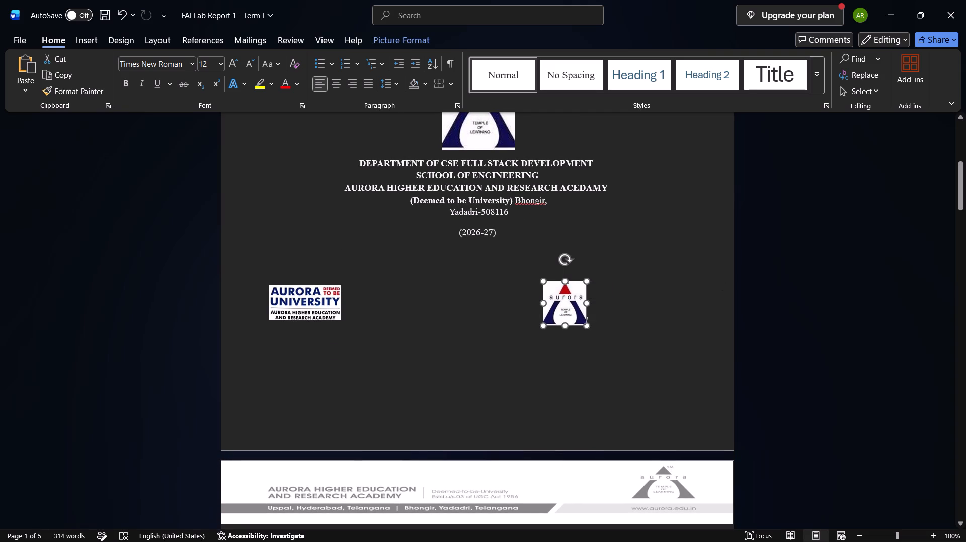
pyautogui.press('Right')
pyautogui.press('Right')
pyautogui.press('Right')
pyautogui.press('Left')
pyautogui.press('Left')
pyautogui.press('Left')
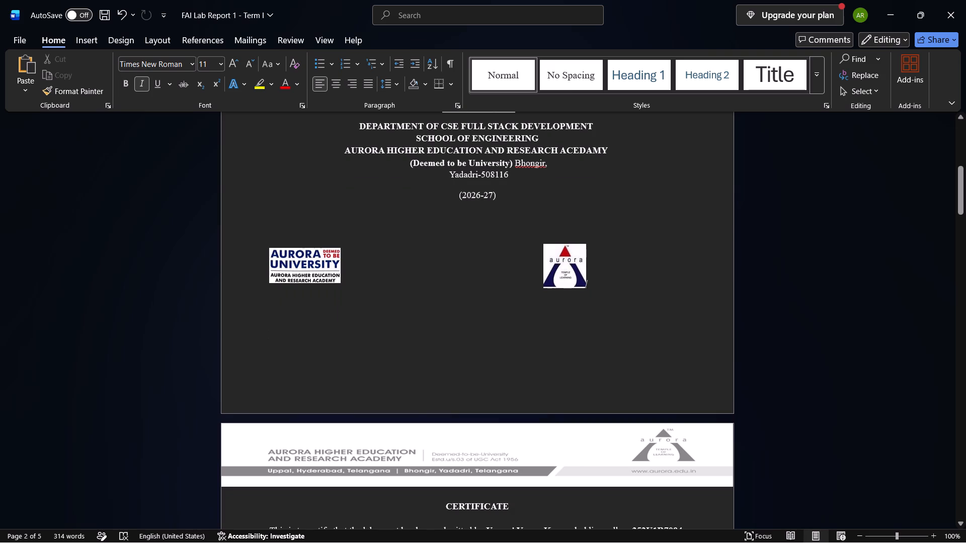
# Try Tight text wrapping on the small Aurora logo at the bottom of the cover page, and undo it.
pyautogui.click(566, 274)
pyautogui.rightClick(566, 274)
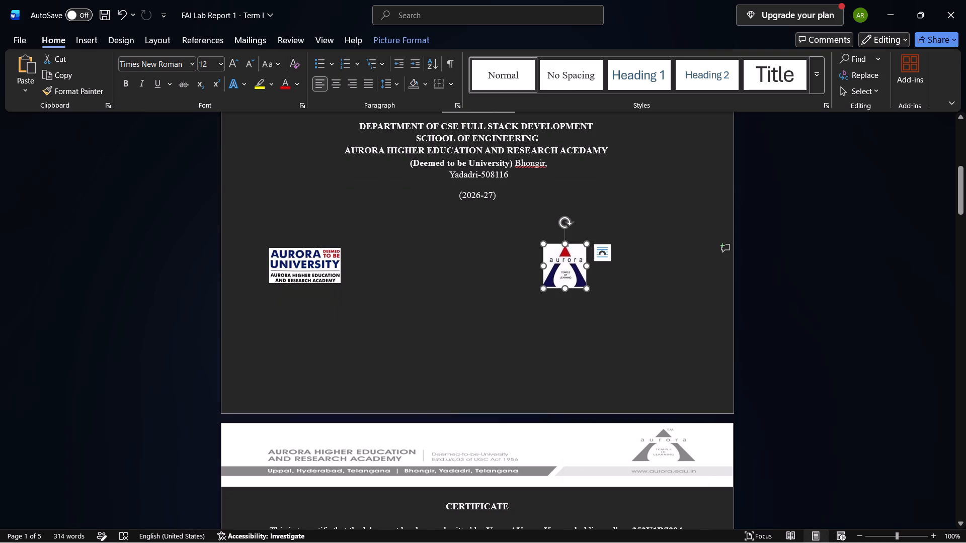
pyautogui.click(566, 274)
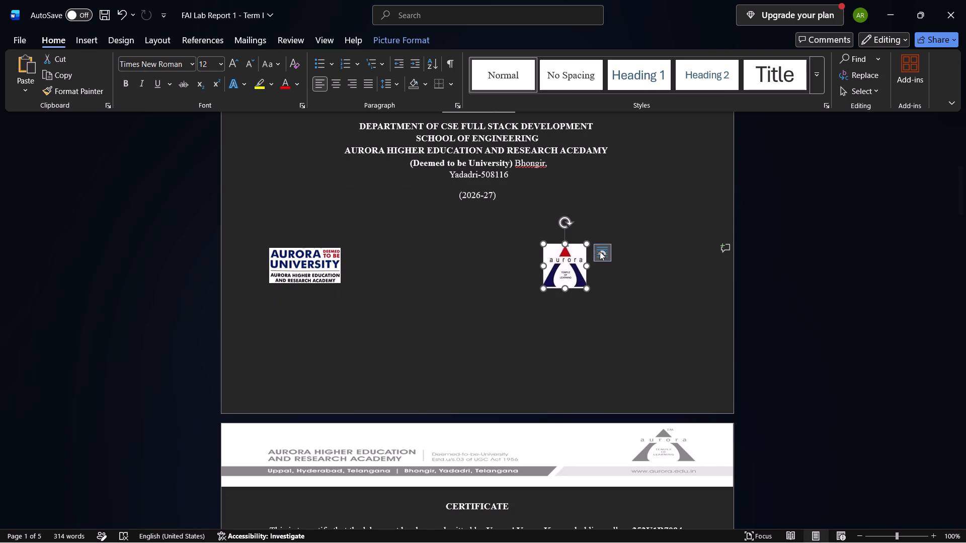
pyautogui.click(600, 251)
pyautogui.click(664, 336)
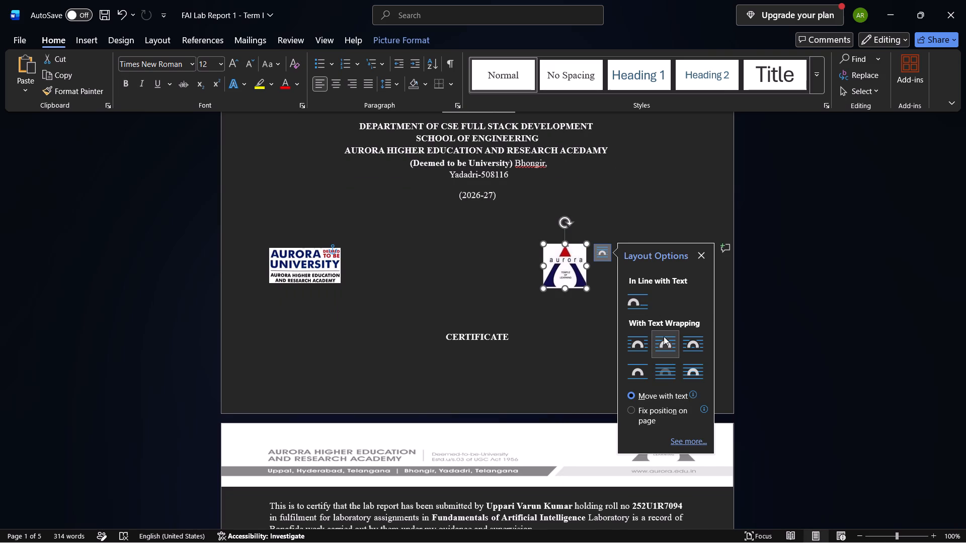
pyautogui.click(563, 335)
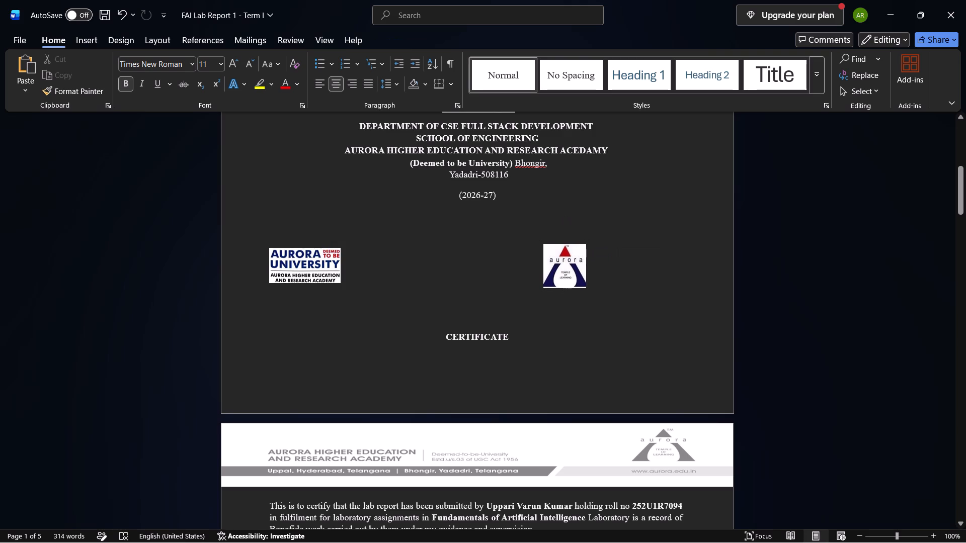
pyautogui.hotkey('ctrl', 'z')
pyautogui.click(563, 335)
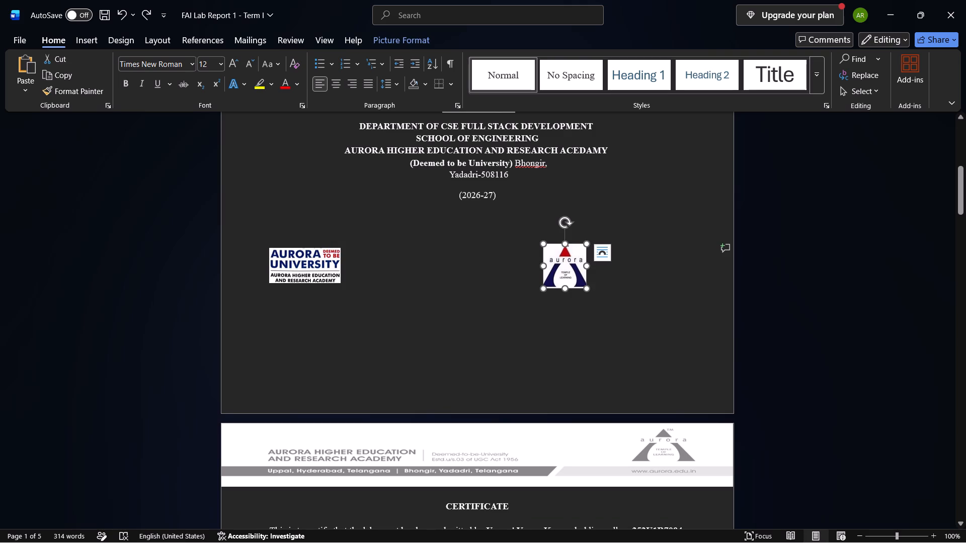
# Go to the certificate page and place the cursor at the end of the student's name in the statement.
pyautogui.scroll(-2, 531, 388)
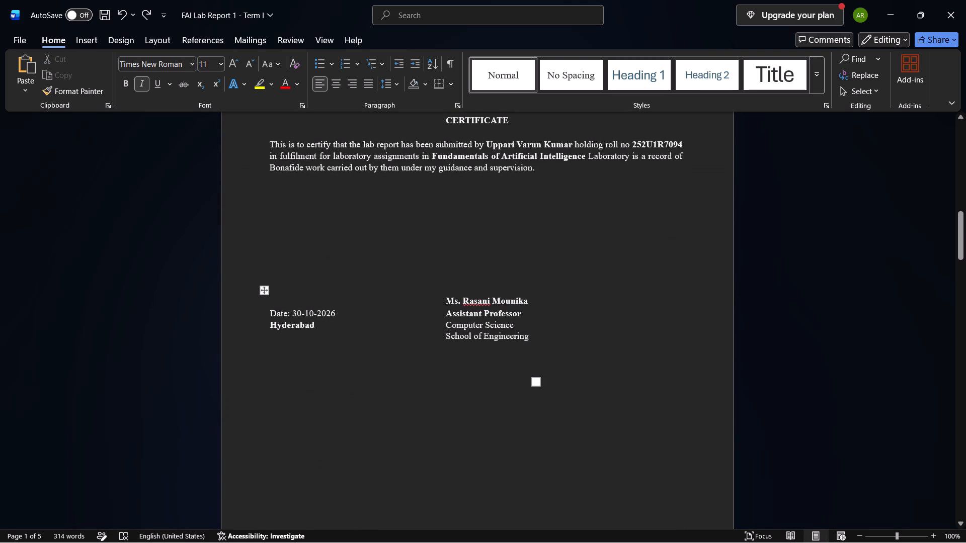
pyautogui.scroll(-2, 531, 388)
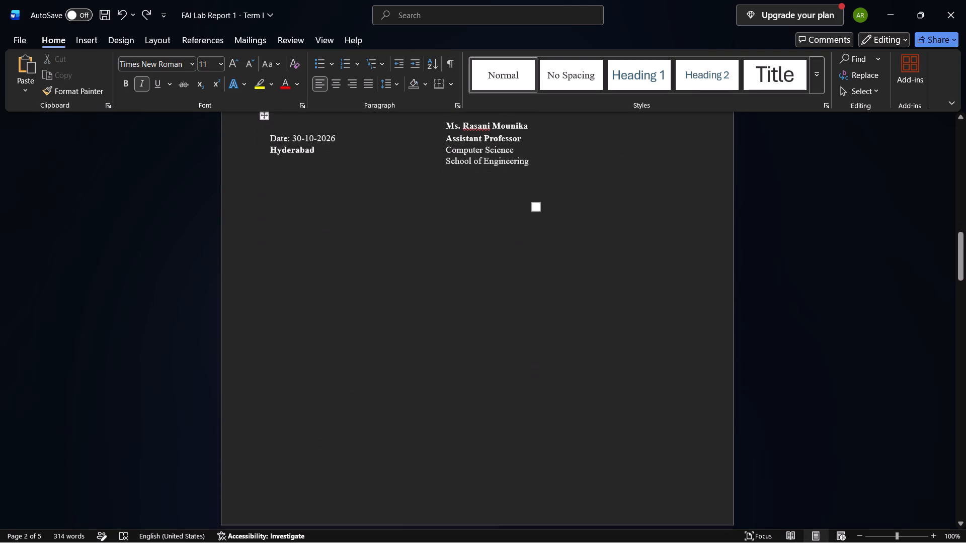
pyautogui.scroll(2, 531, 388)
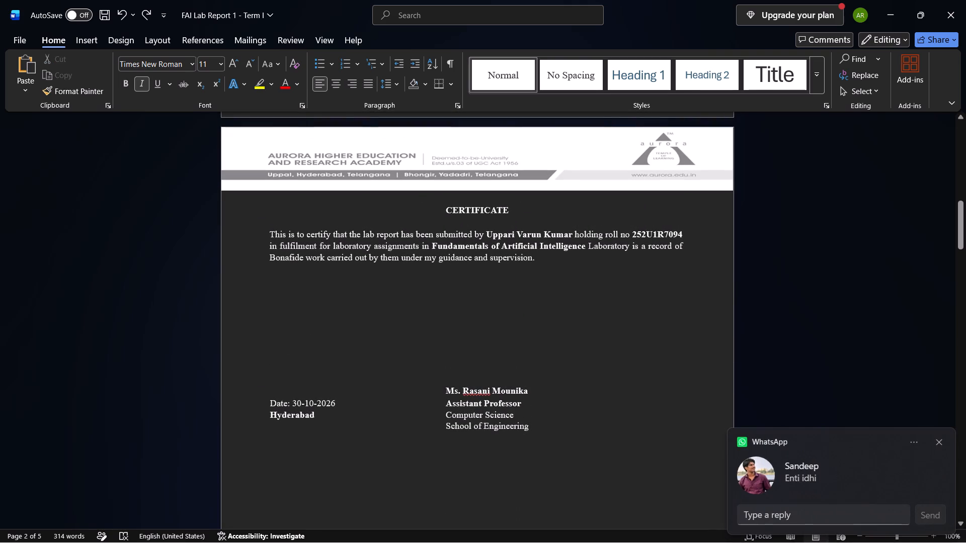
pyautogui.click(571, 239)
pyautogui.click(795, 513)
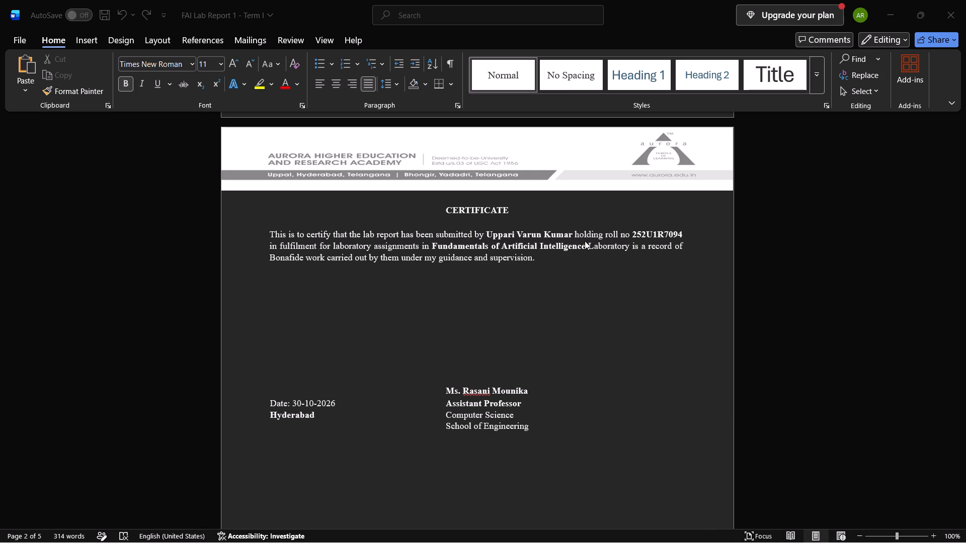
# Replace the student's name in the certificate statement with the new student's name in capitals, starting with the surname.
pyautogui.click(571, 232)
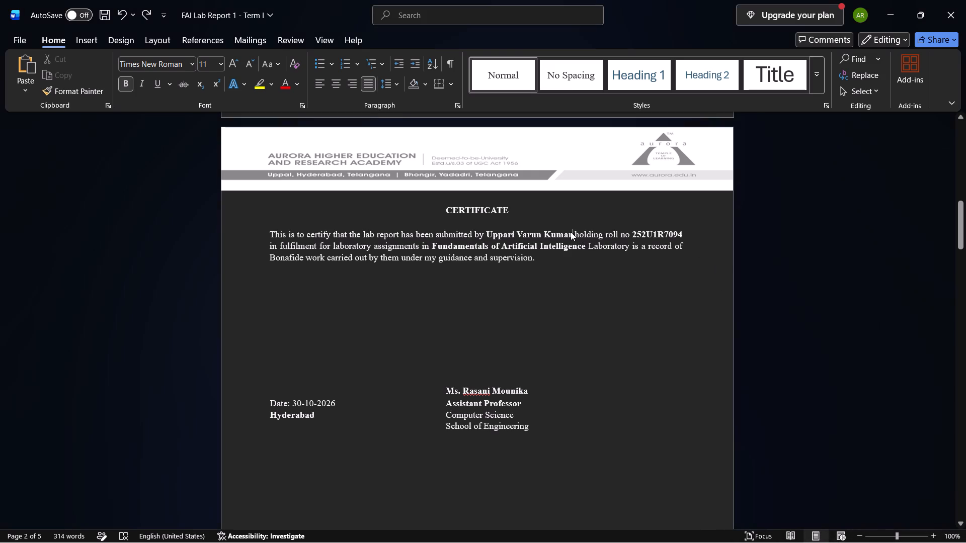
pyautogui.press('BackSpace')
pyautogui.hotkey('ctrl', 'BackSpace')
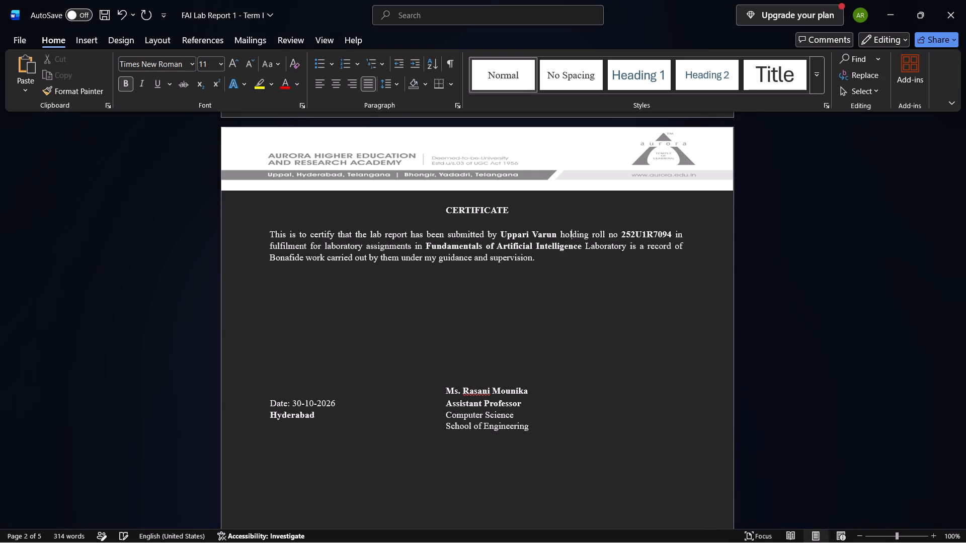
pyautogui.hotkey('ctrl', 'BackSpace')
pyautogui.hotkey('ctrl', 'BackSpace')
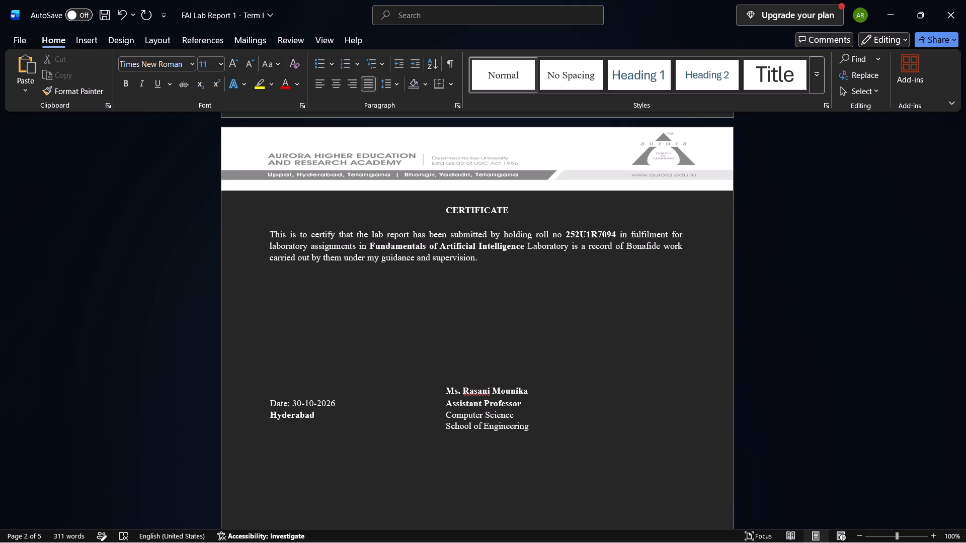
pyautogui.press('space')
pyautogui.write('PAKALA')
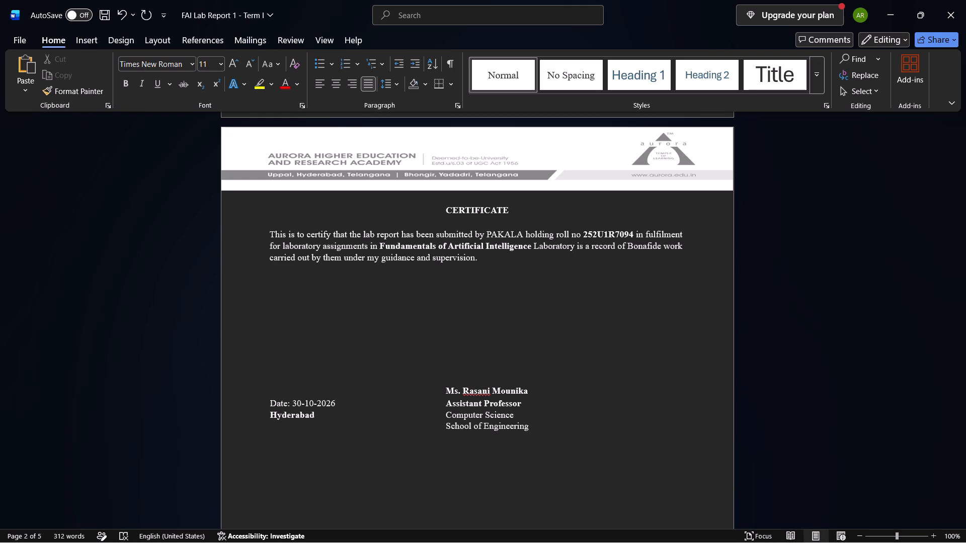
# Replace the student name in the CERTIFICATE paragraph with the student's full name in bold capitals.
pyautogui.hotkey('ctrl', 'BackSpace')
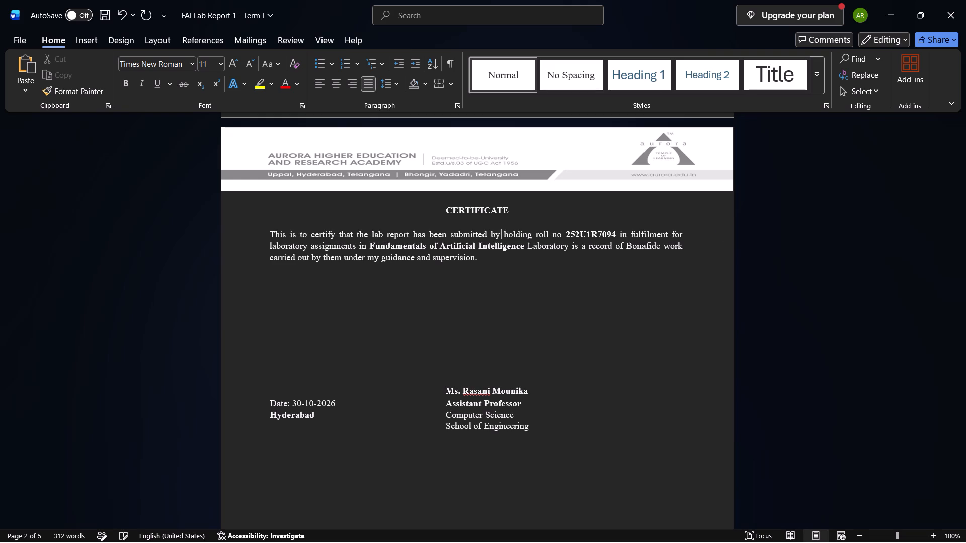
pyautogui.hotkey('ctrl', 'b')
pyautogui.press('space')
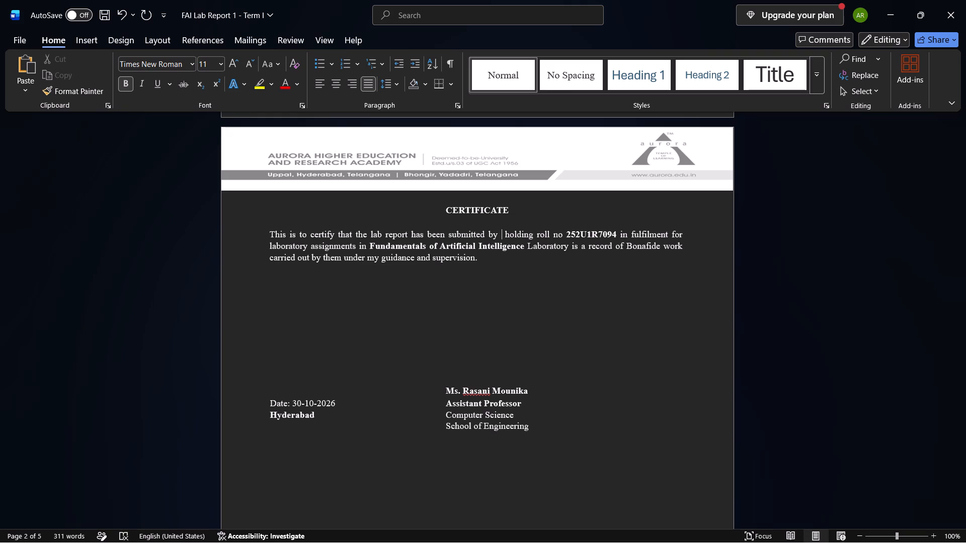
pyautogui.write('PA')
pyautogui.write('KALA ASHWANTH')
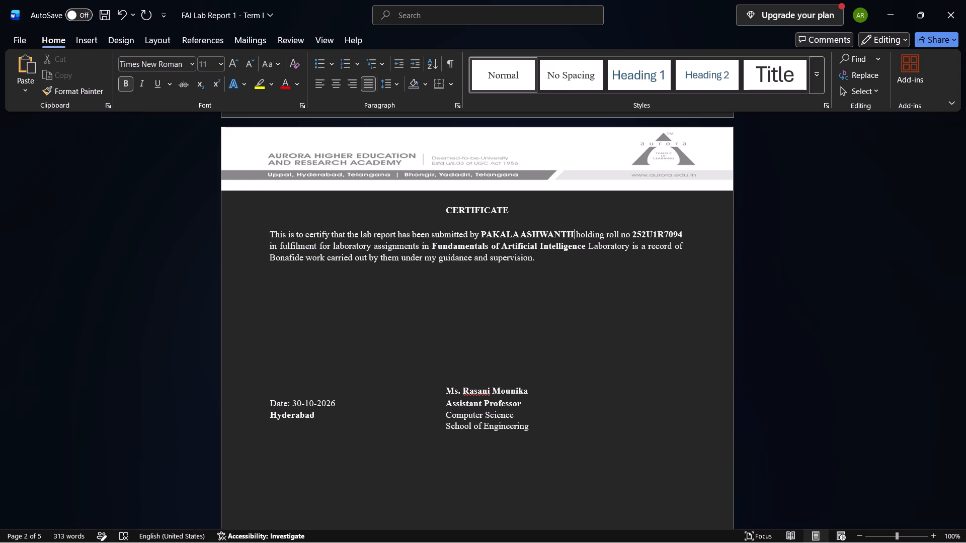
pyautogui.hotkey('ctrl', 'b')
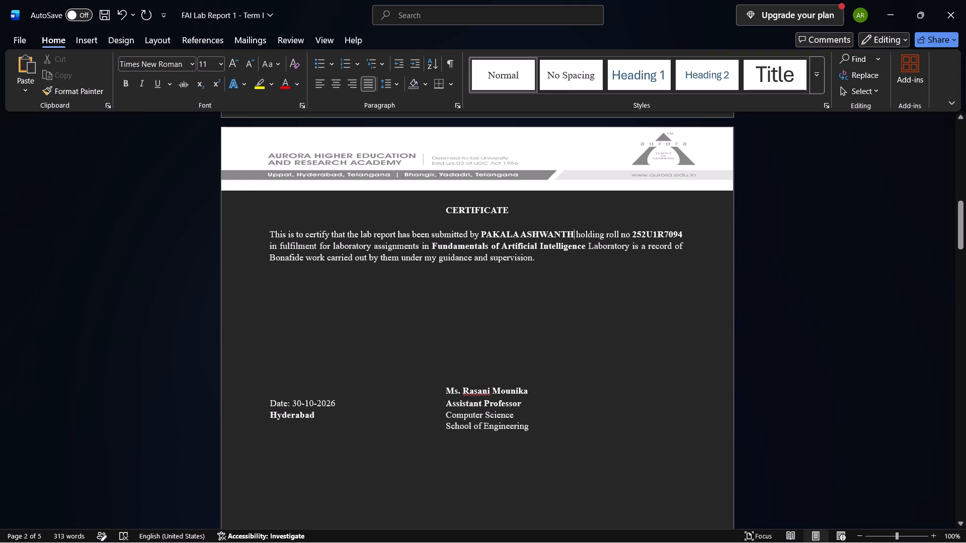
# Correct the last two digits of the student's roll number in the CERTIFICATE paragraph.
pyautogui.click(681, 233)
pyautogui.press('BackSpace')
pyautogui.press('BackSpace')
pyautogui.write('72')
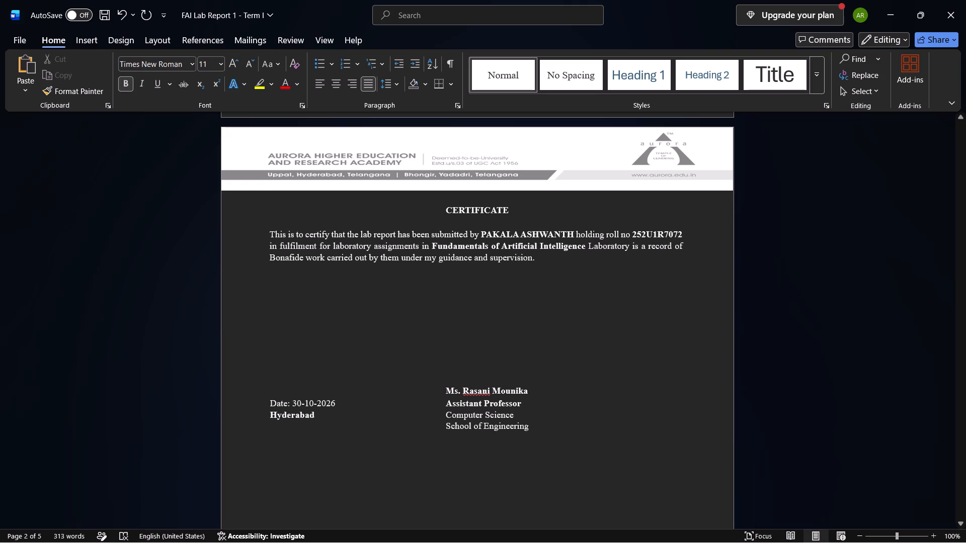
# Examine the Question 1 Language Translator Assistant section of the report, looking closely at its code screenshot.
pyautogui.scroll(-1, 546, 262)
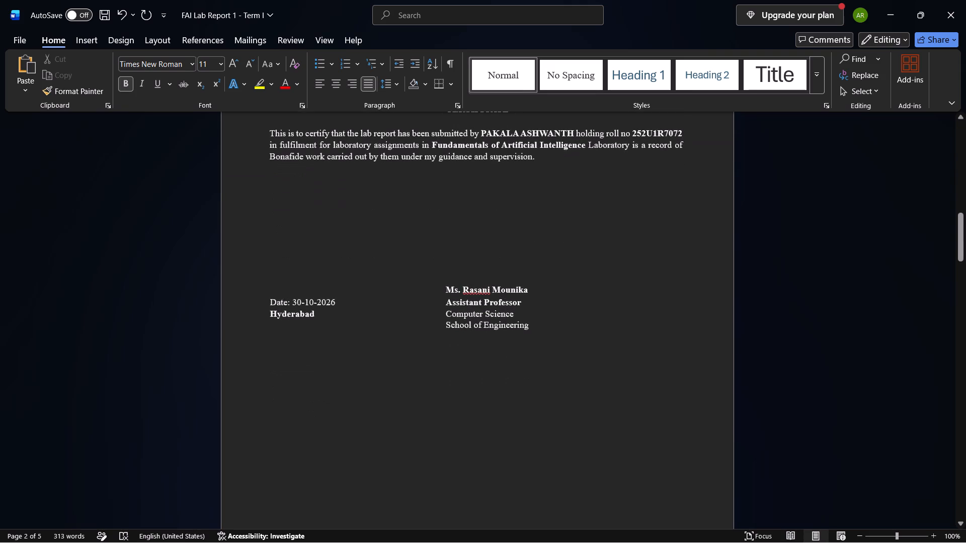
pyautogui.scroll(-4, 546, 262)
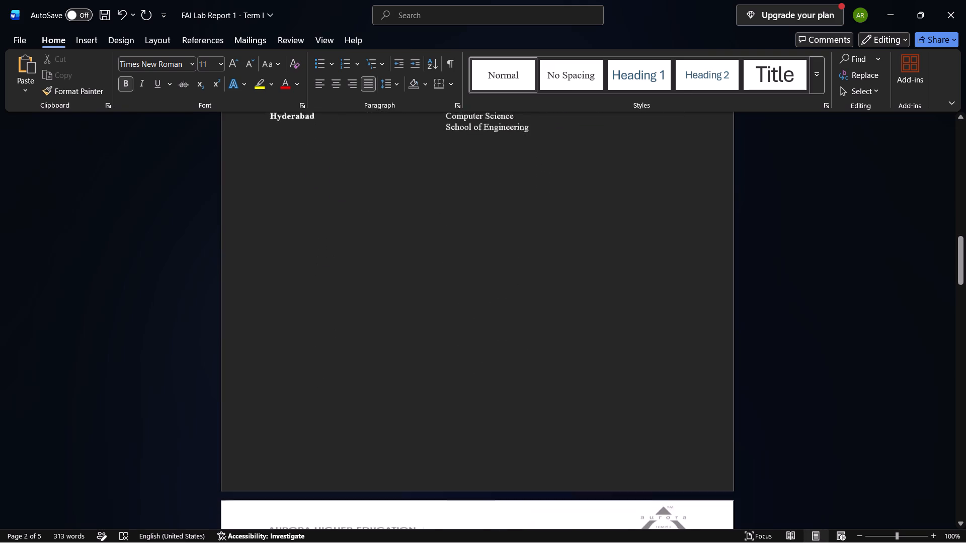
pyautogui.scroll(-3, 546, 262)
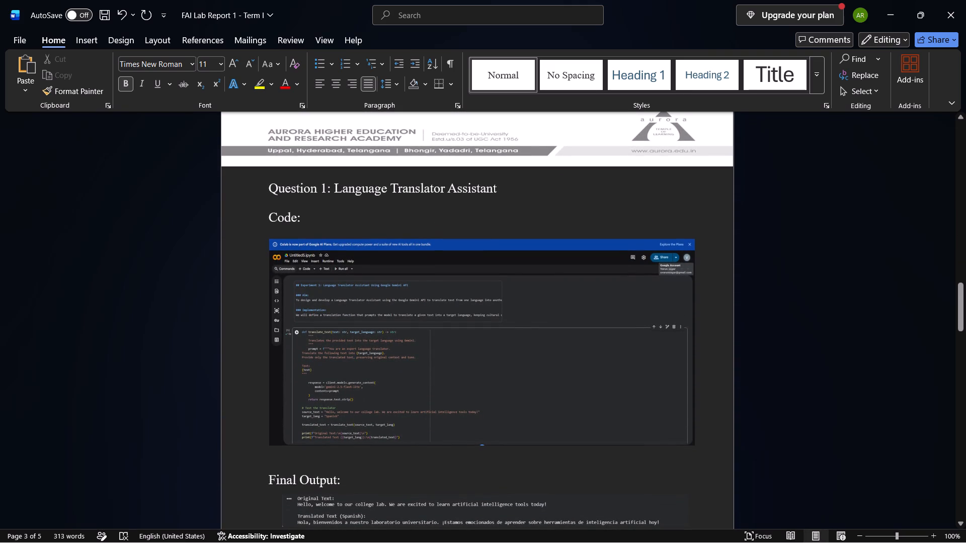
pyautogui.hscroll(-1, 627, 302)
pyautogui.keyDown('ctrl'); pyautogui.scroll(5, 588, 325); pyautogui.keyUp('ctrl')
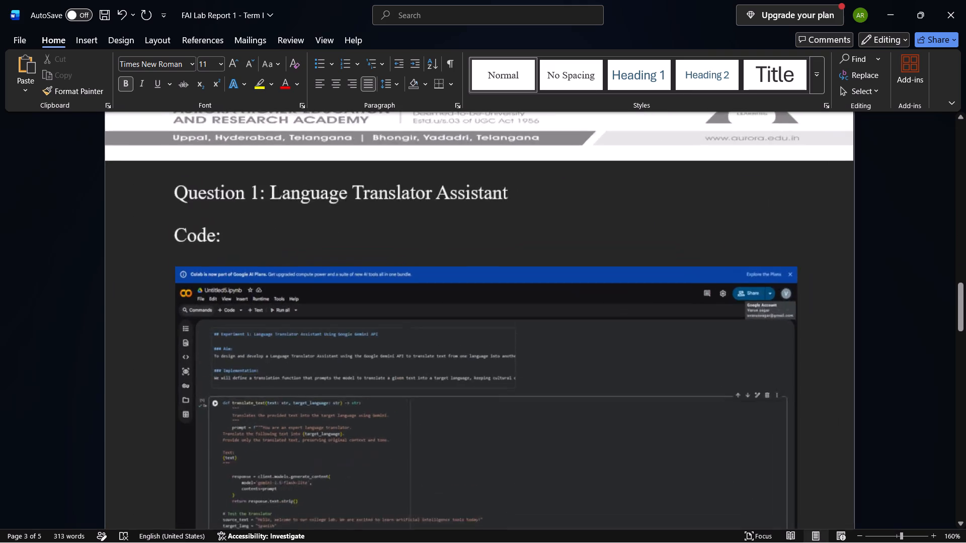
pyautogui.keyDown('ctrl'); pyautogui.scroll(7, 588, 325); pyautogui.keyUp('ctrl')
pyautogui.hscroll(-2, 588, 325)
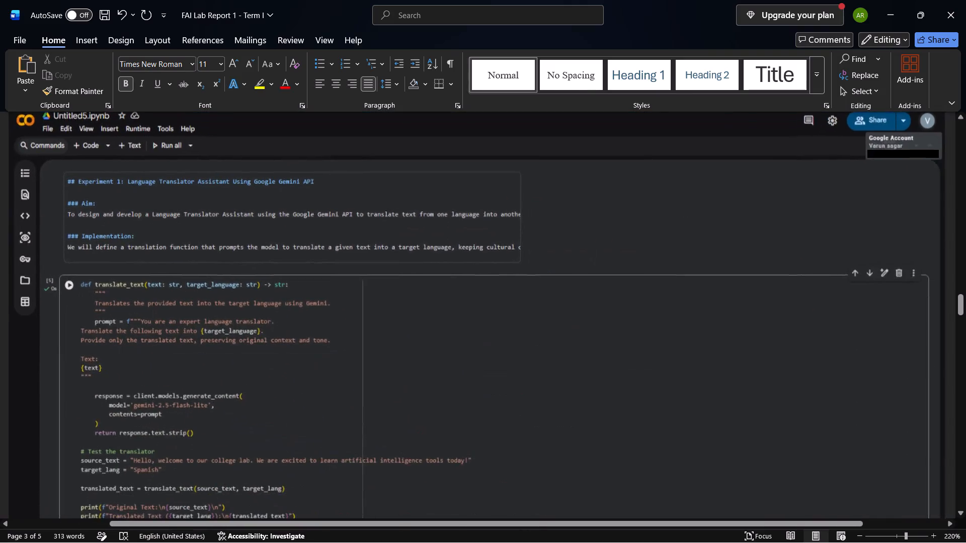
pyautogui.hscroll(-2, 588, 325)
pyautogui.scroll(1, 588, 325)
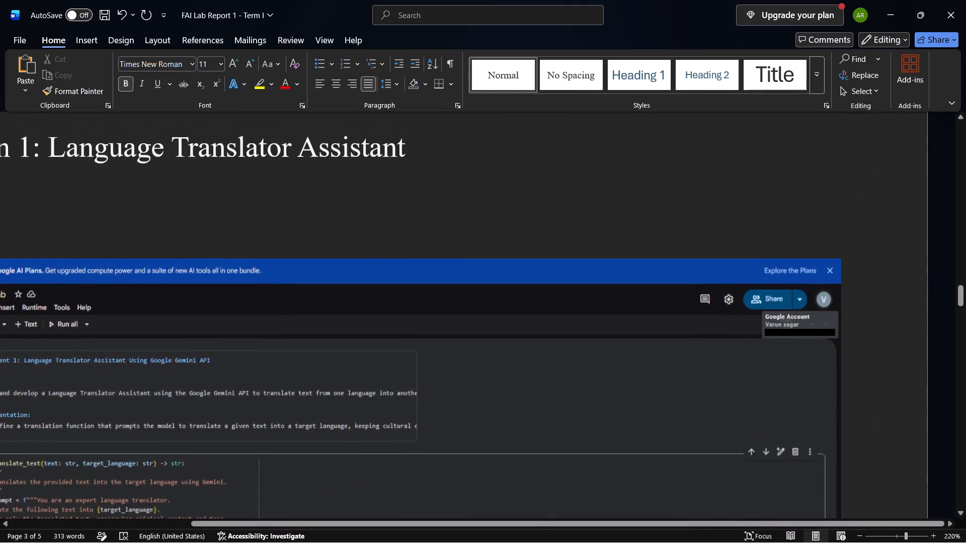
pyautogui.scroll(1, 588, 325)
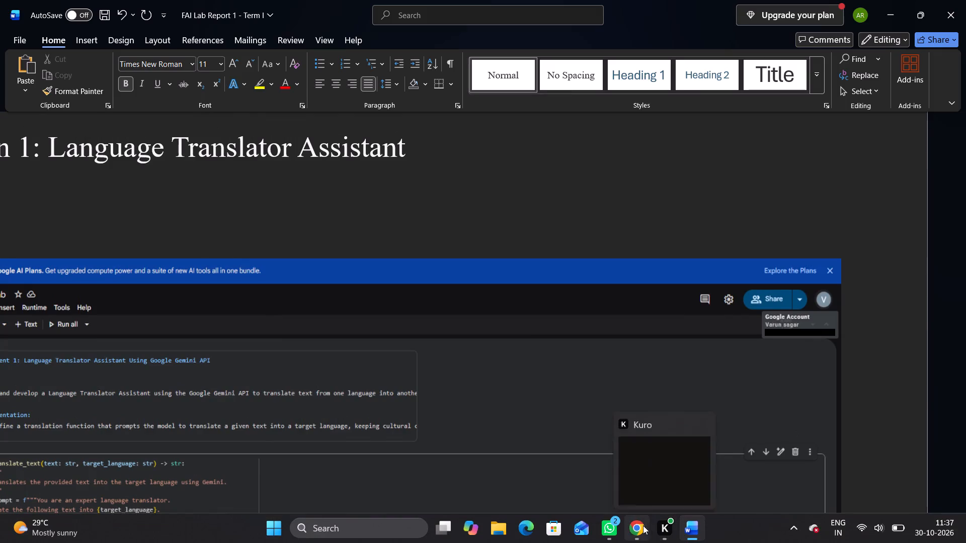
pyautogui.click(640, 525)
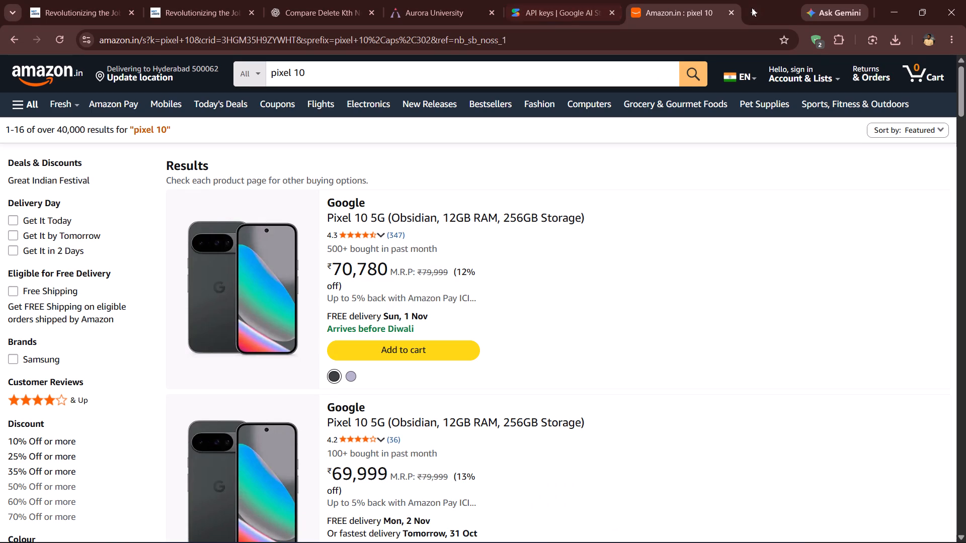
pyautogui.click(754, 8)
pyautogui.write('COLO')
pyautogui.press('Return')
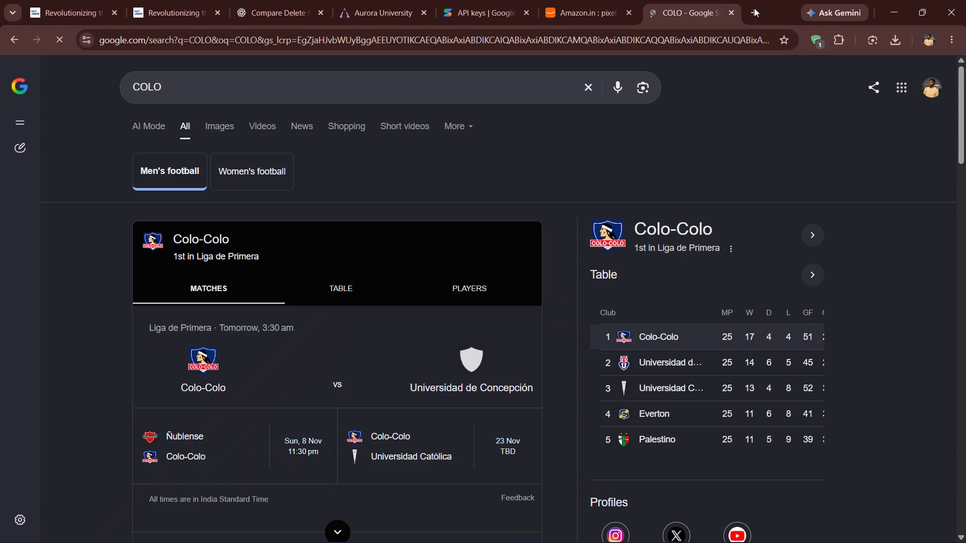
pyautogui.click(667, 36)
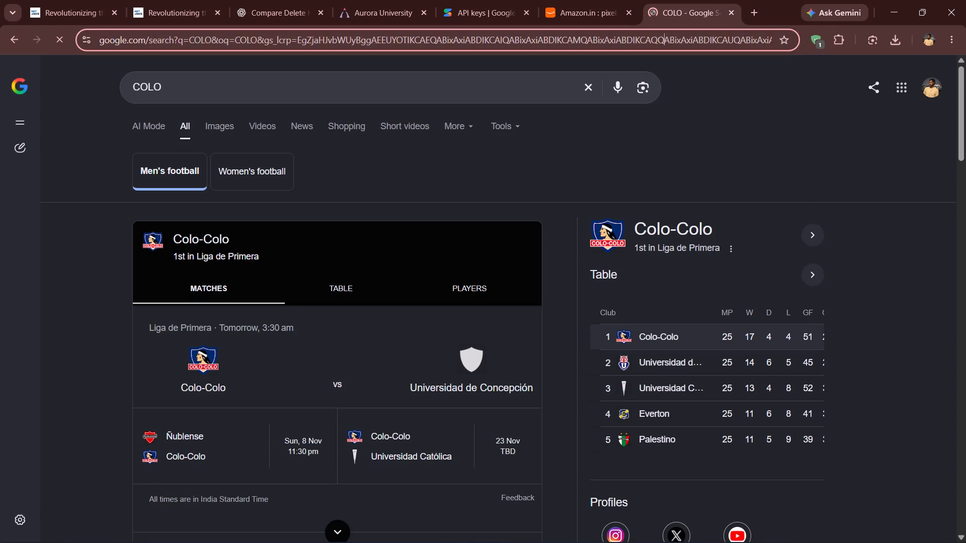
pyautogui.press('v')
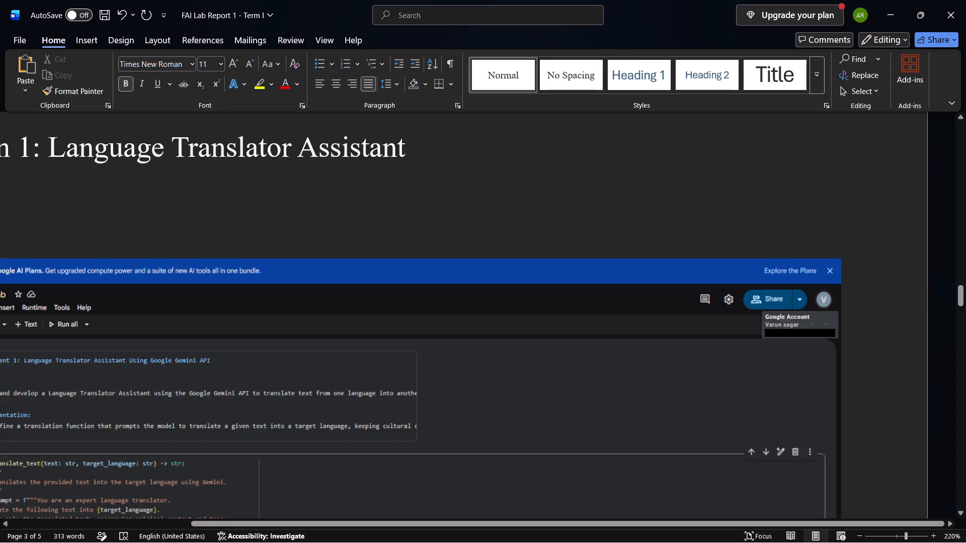
pyautogui.hotkey('alt', 'Tab')
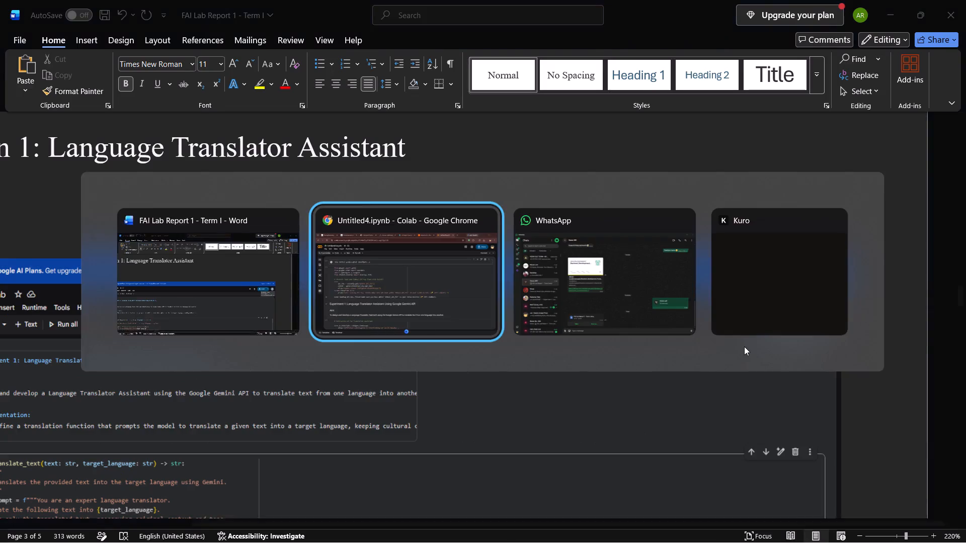
pyautogui.scroll(-3, 744, 346)
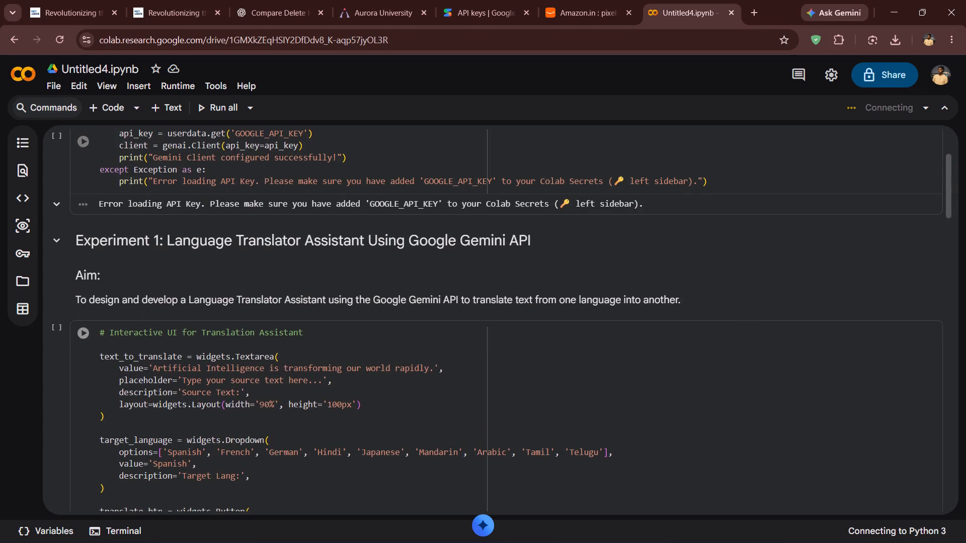
pyautogui.scroll(-1, 744, 346)
pyautogui.click(946, 103)
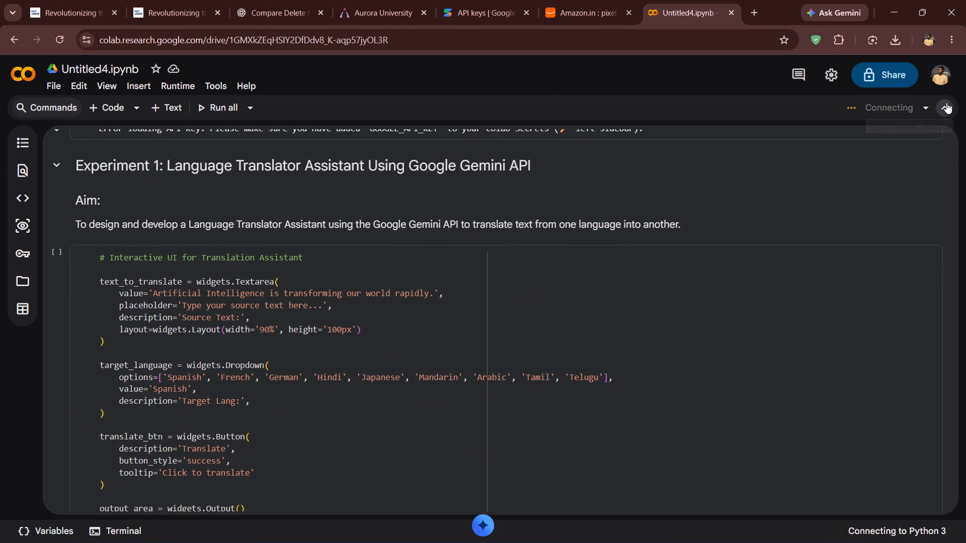
pyautogui.scroll(1, 900, 118)
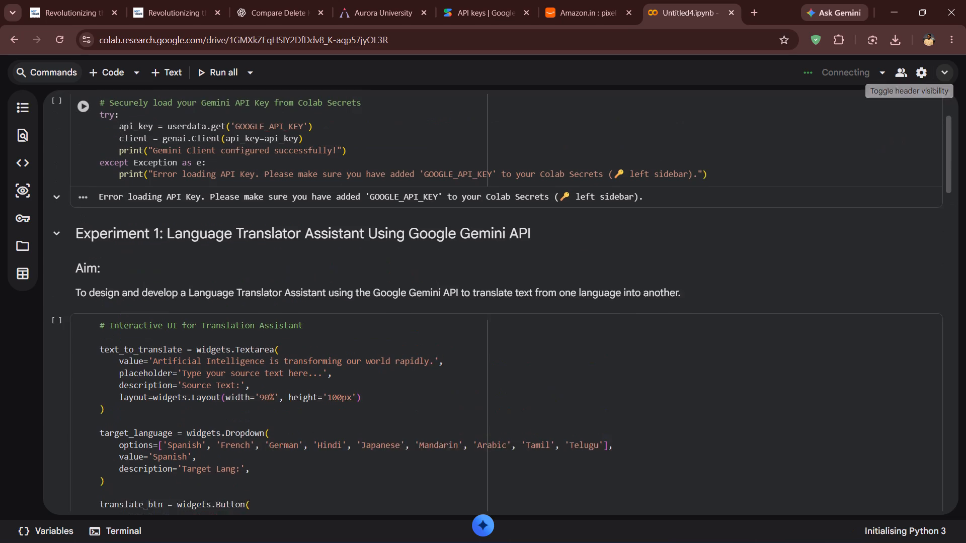
pyautogui.scroll(7, 900, 118)
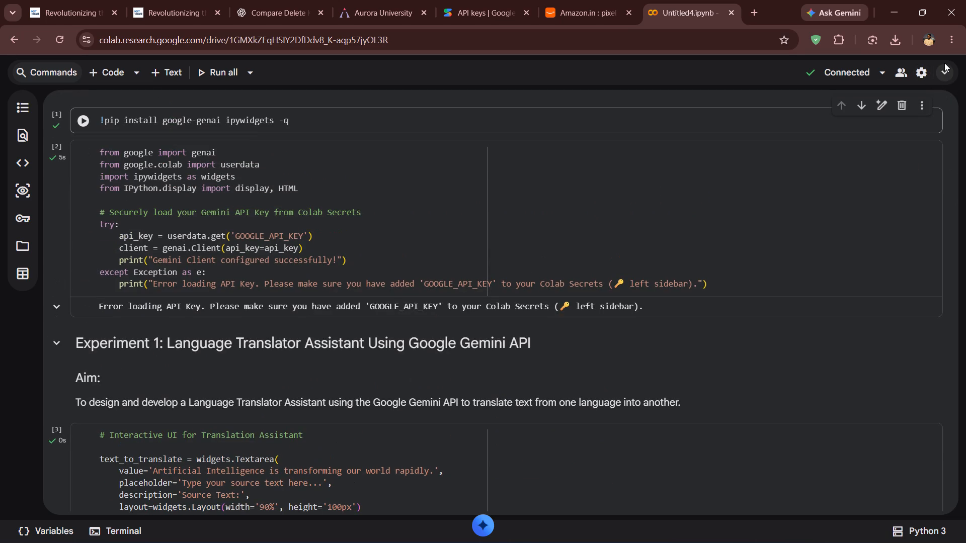
pyautogui.click(944, 71)
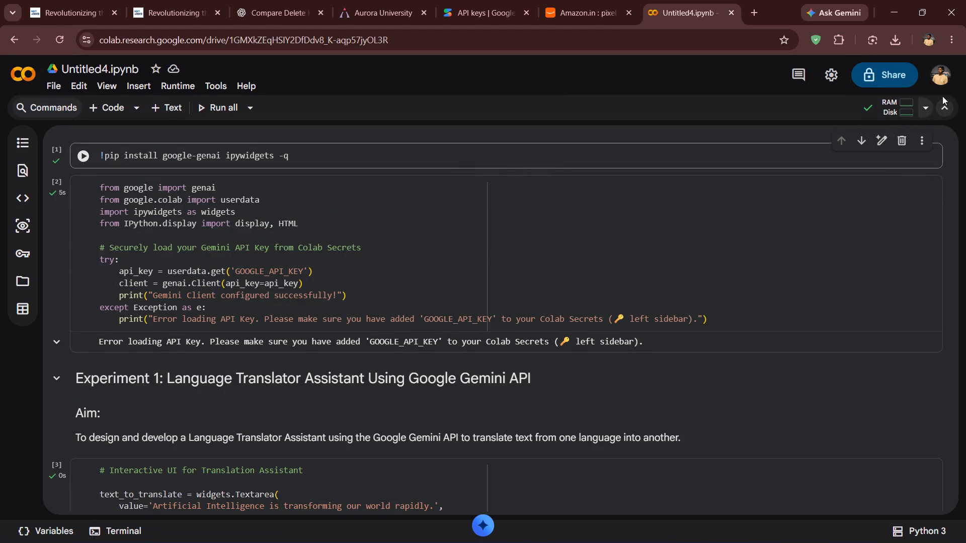
pyautogui.scroll(-3, 862, 231)
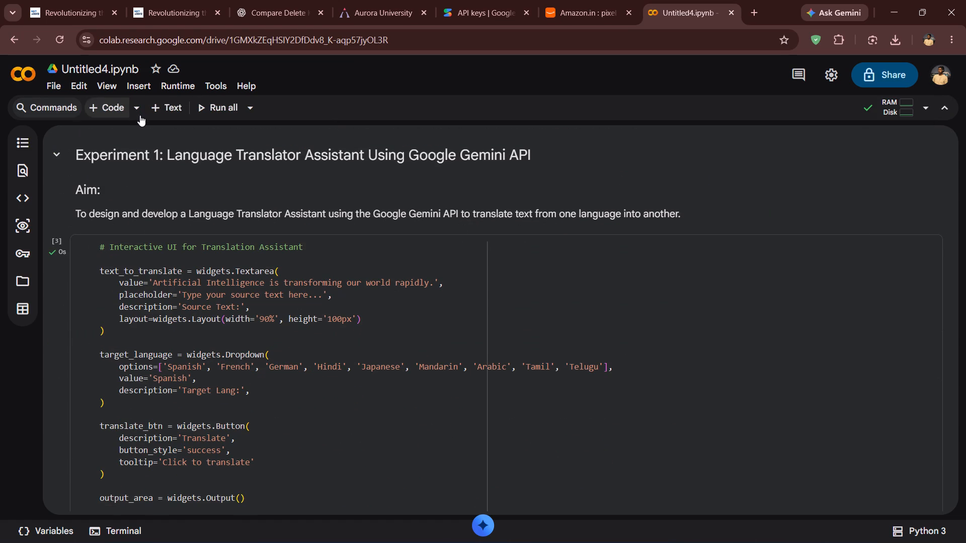
# Go back to the Colab home page and open the Welcome to Colab notebook from the recent notebooks.
pyautogui.hscroll(6, 66, 95)
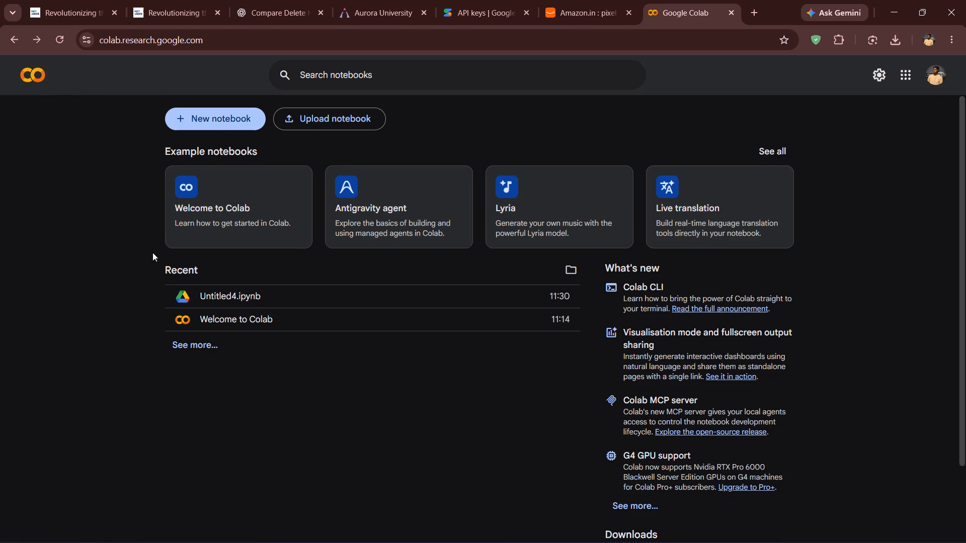
pyautogui.click(261, 324)
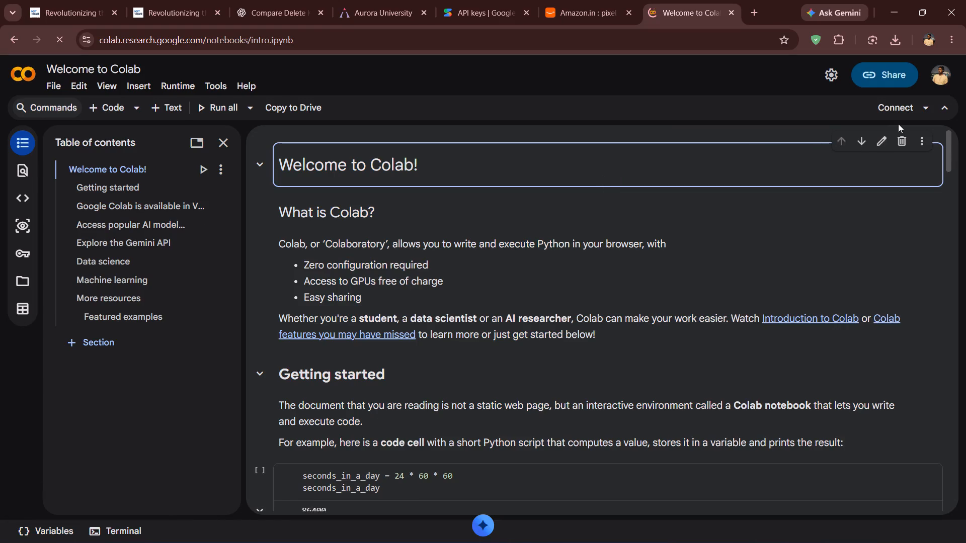
# View the available Google accounts in the Welcome to Colab notebook, and close the account list without switching.
pyautogui.click(945, 78)
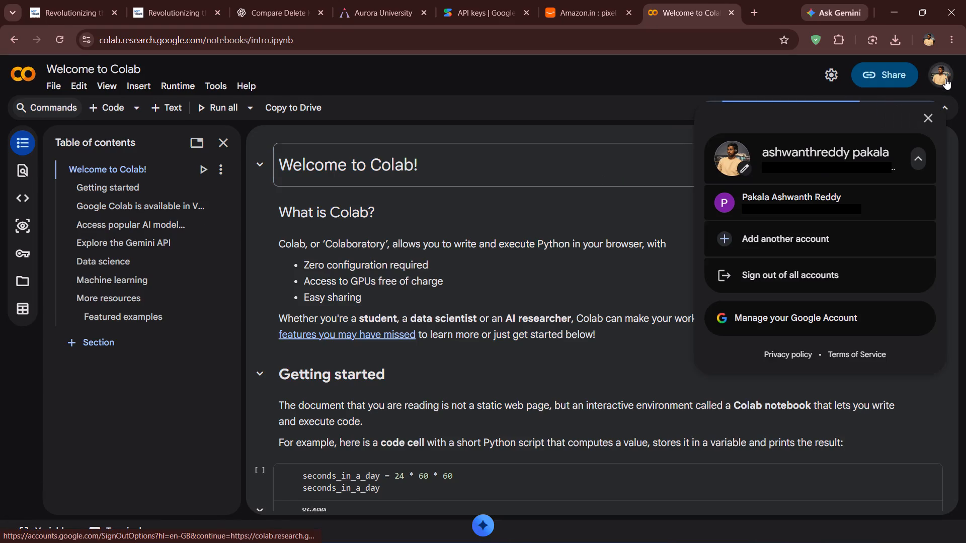
pyautogui.click(735, 93)
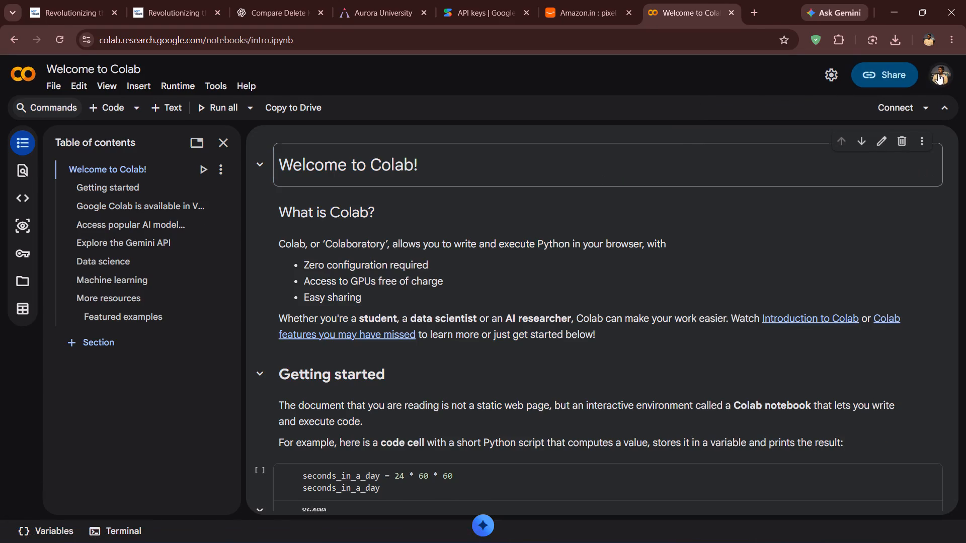
# Check the account details in the report's Language Translator screenshot in Word, and return to the Colab home page in Chrome.
pyautogui.hotkey('alt', 'Tab')
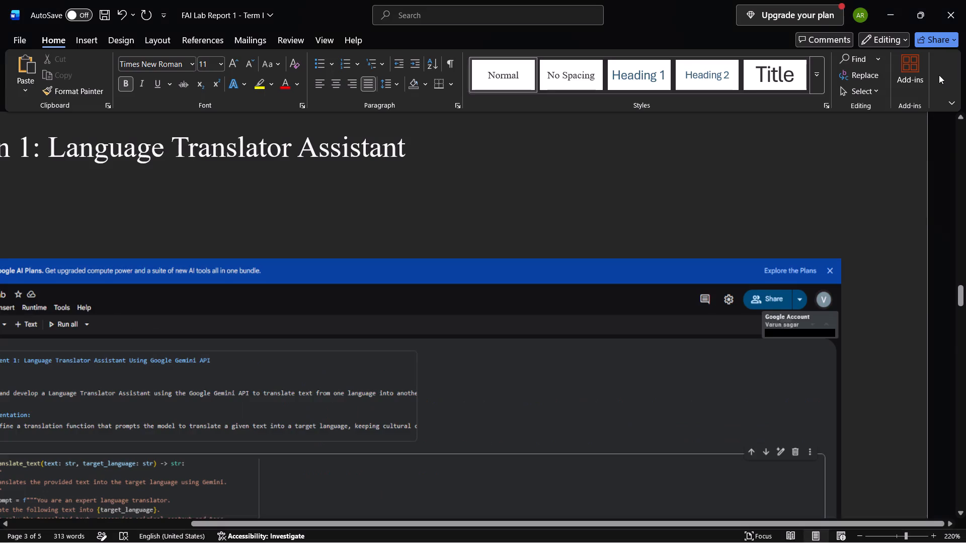
pyautogui.hotkey('alt', 'Tab')
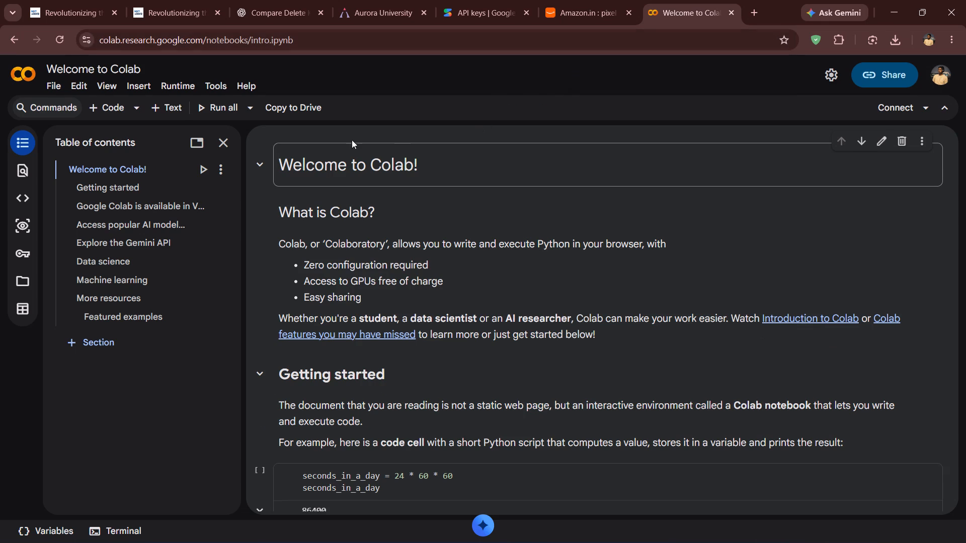
pyautogui.hscroll(5, 276, 139)
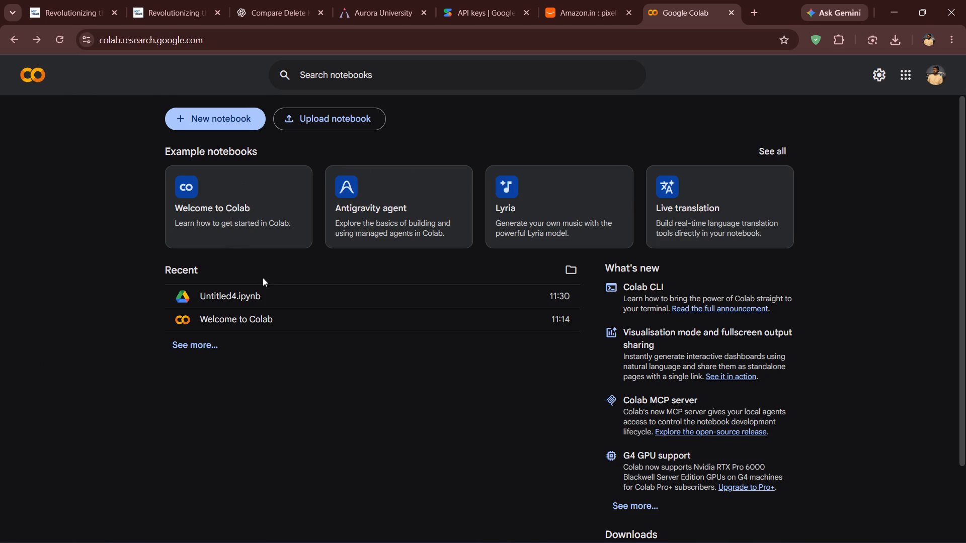
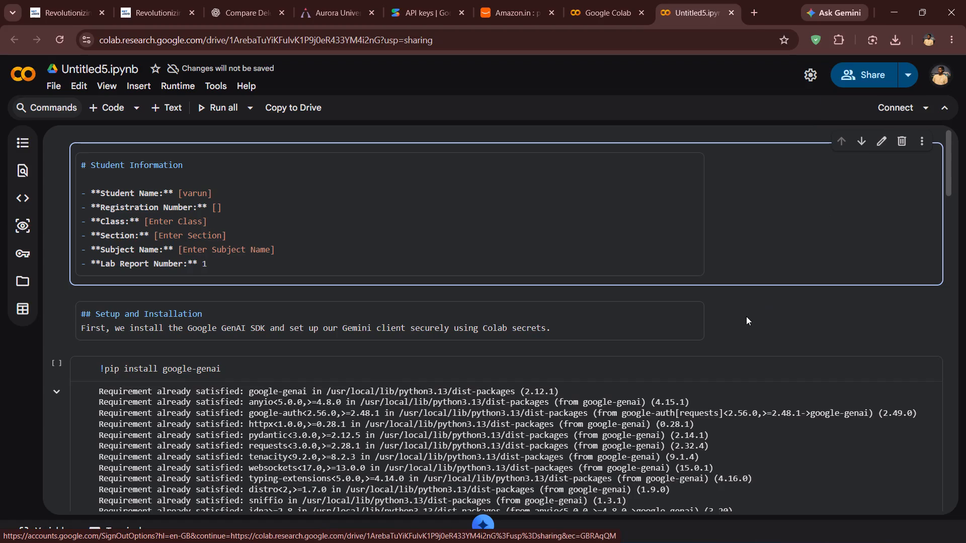
# Capture a rectangular screenshot of the Untitled5.ipynb header area showing the Share control, profile picture and Google Account tooltip.
pyautogui.scroll(1, 746, 316)
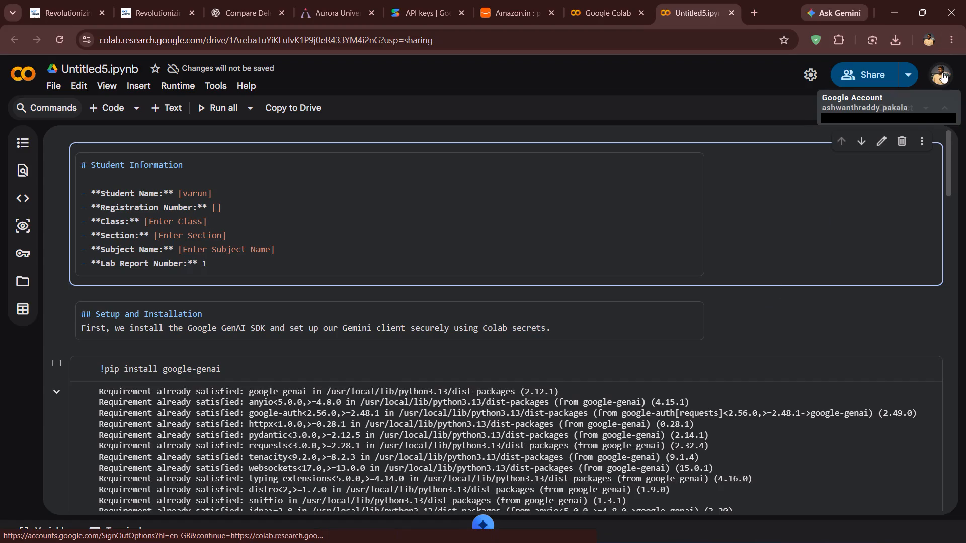
pyautogui.press('Print')
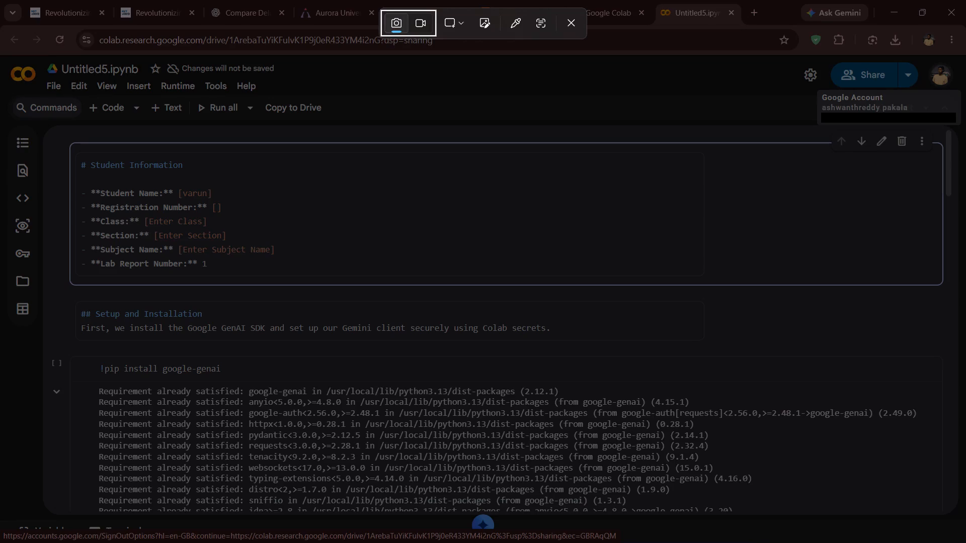
pyautogui.moveTo(800, 56); pyautogui.dragTo(850, 106)
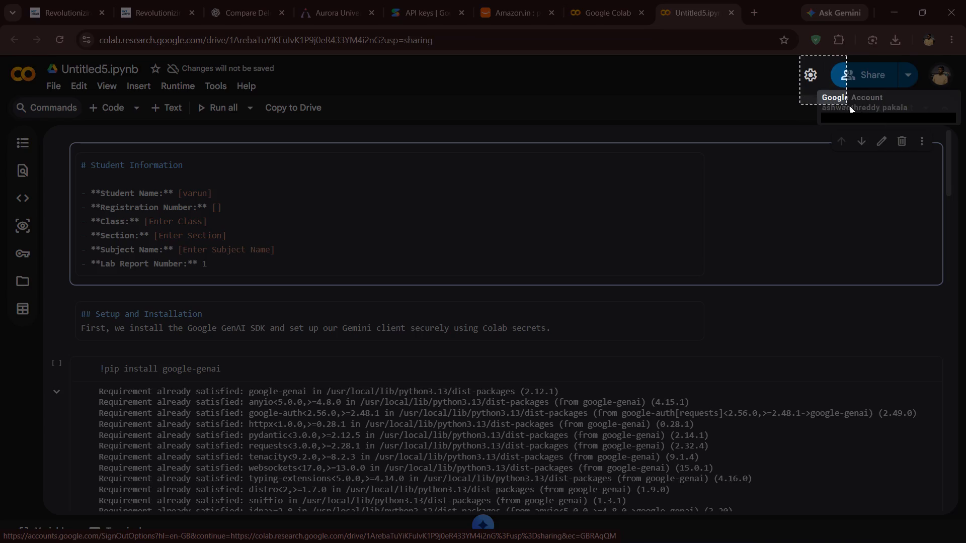
pyautogui.moveTo(850, 106); pyautogui.dragTo(965, 128)
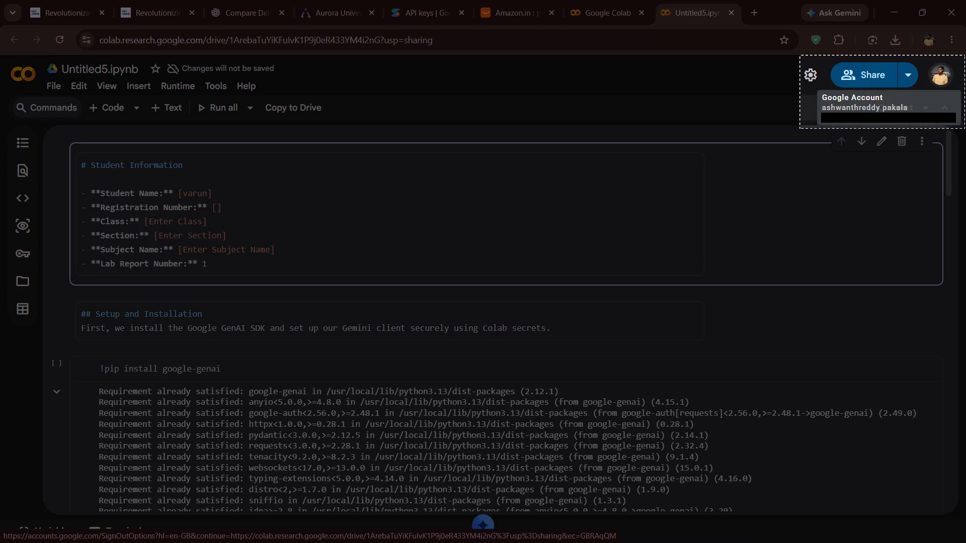
pyautogui.moveTo(965, 128); pyautogui.dragTo(965, 126)
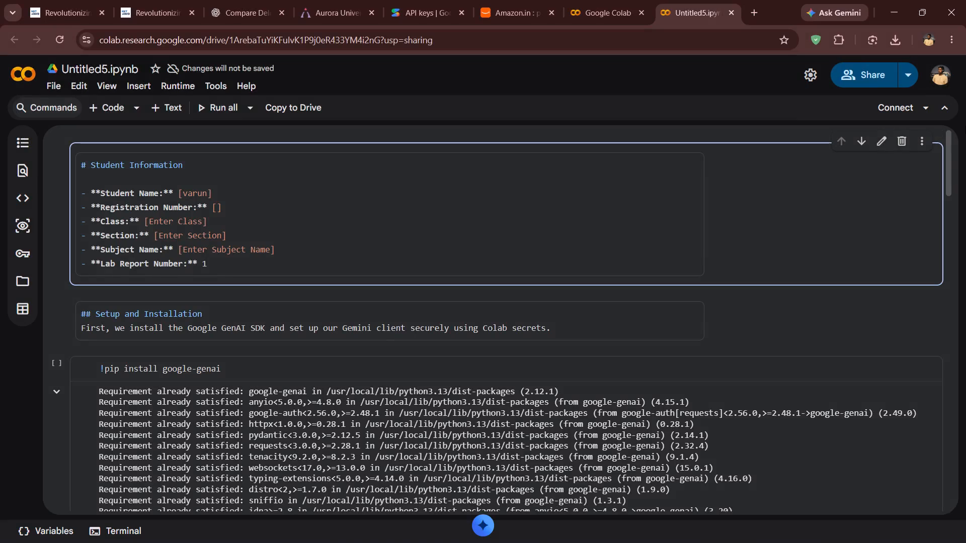
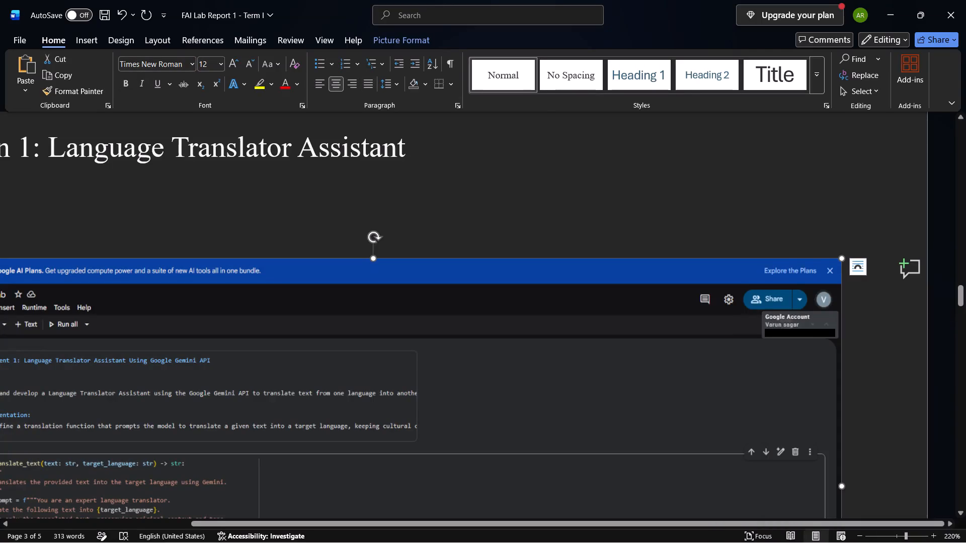
# Set the Question 1 code screenshot's text wrapping to Tight.
pyautogui.click(858, 267)
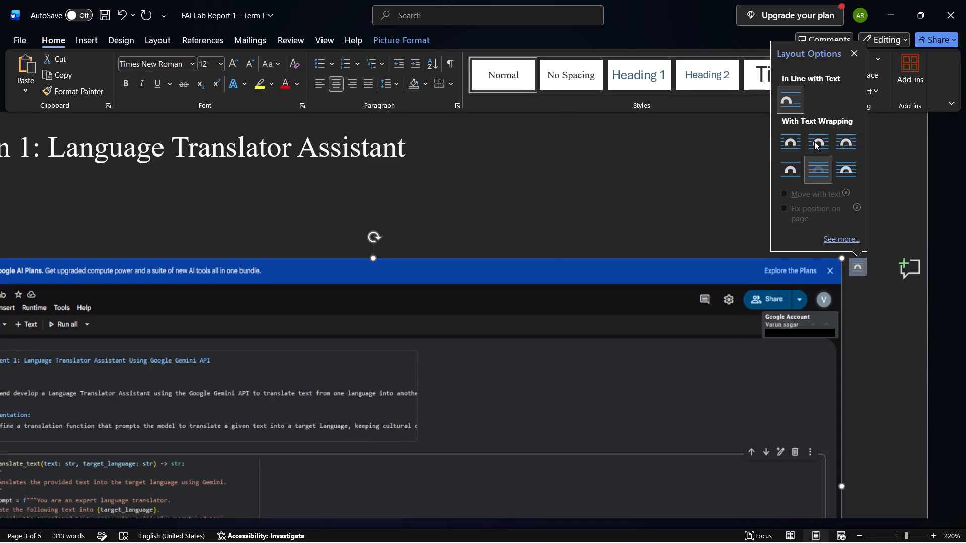
pyautogui.click(816, 141)
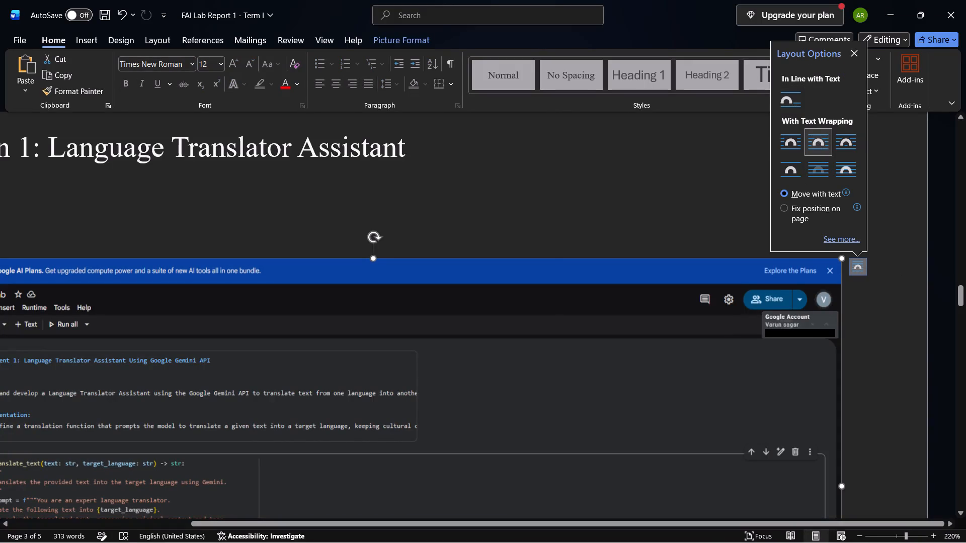
pyautogui.keyDown('ctrl'); pyautogui.scroll(-12, 598, 292); pyautogui.keyUp('ctrl')
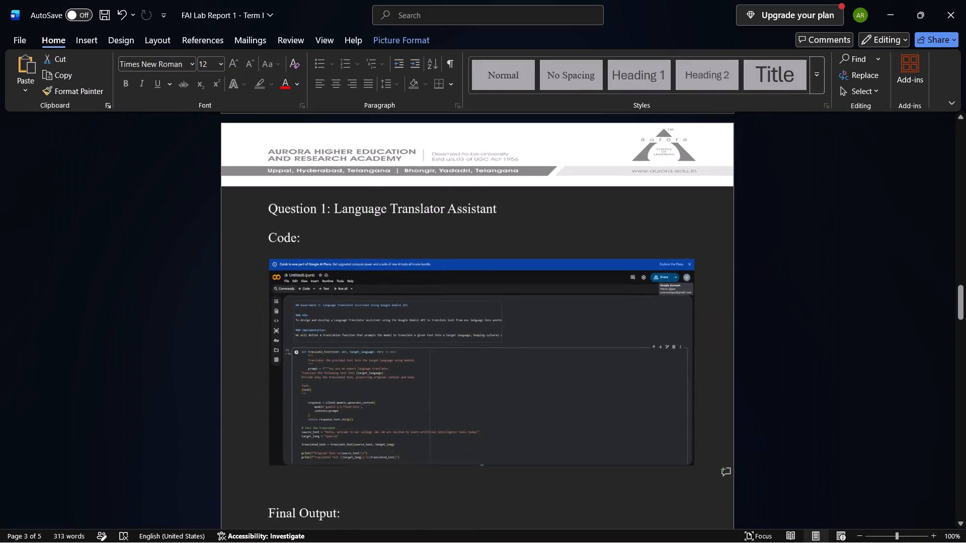
pyautogui.click(571, 300)
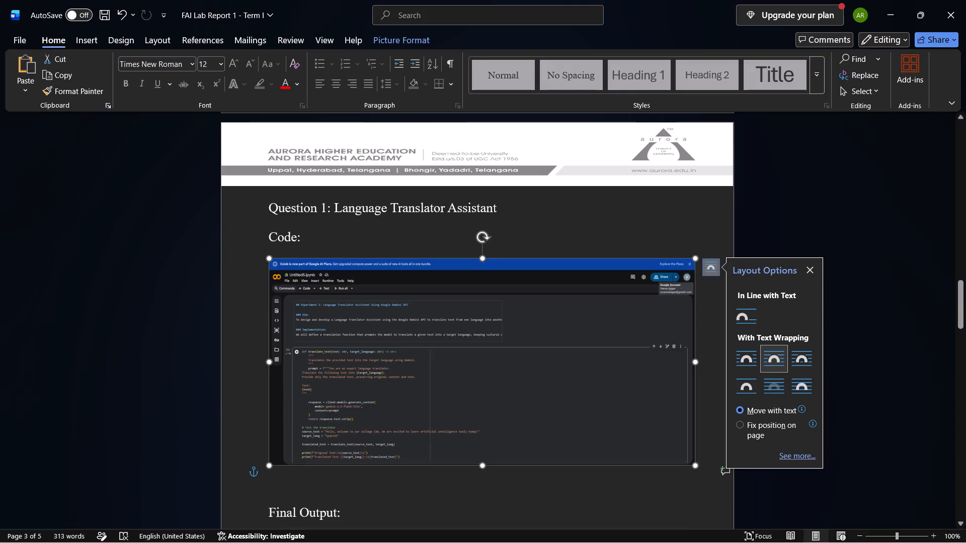
# Paste the captured account header snippet at the end of the "Code:" line and set its text wrapping to Tight.
pyautogui.click(500, 234)
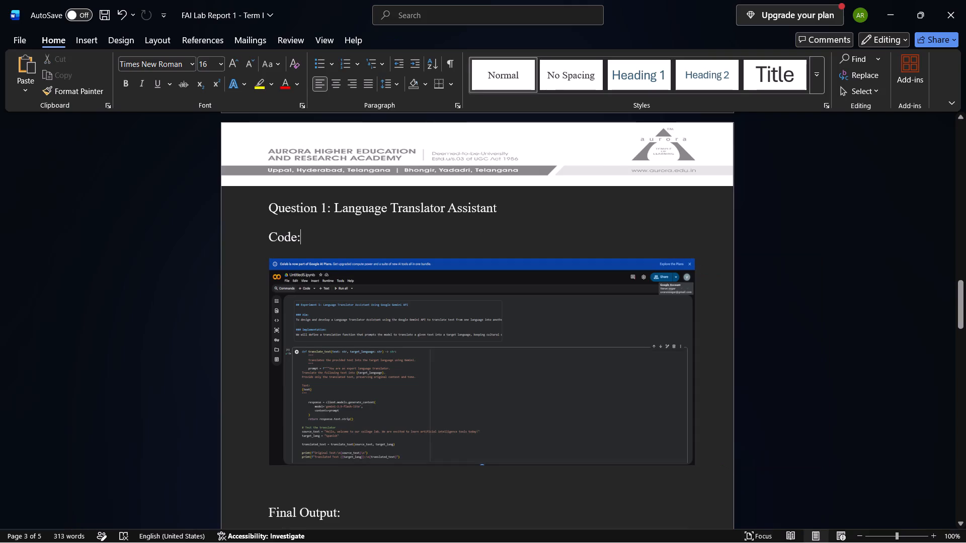
pyautogui.hotkey('ctrl', 'v')
pyautogui.click(411, 268)
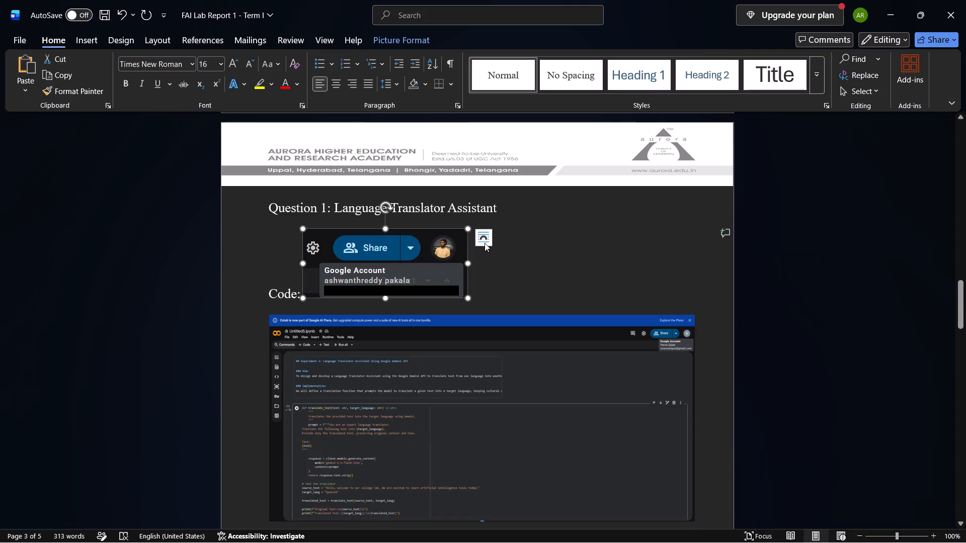
pyautogui.click(486, 240)
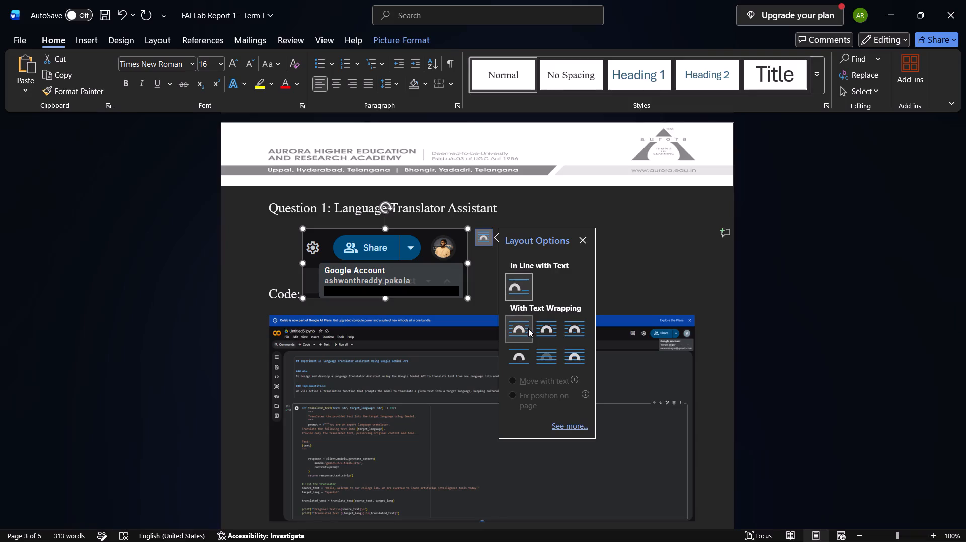
pyautogui.click(543, 331)
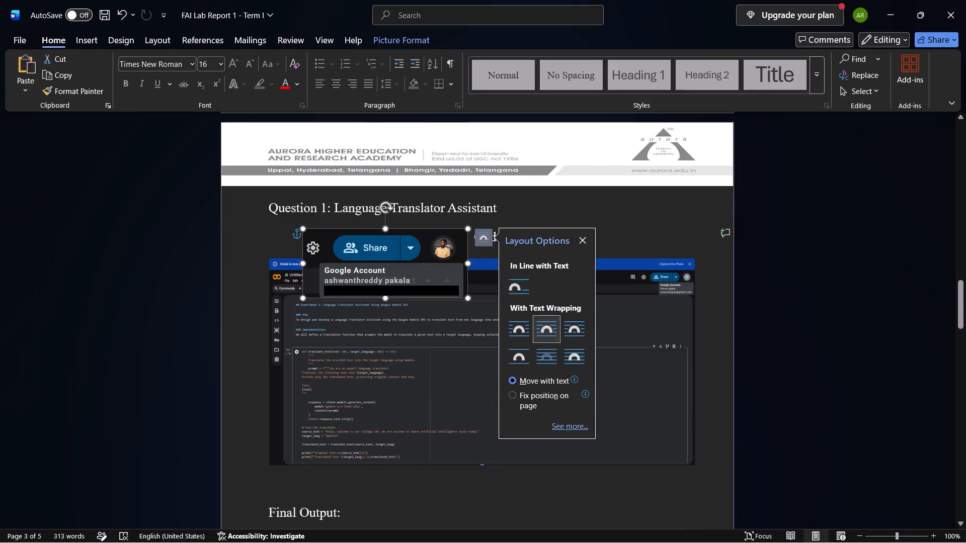
# Move the account header snippet onto the code screenshot, just below its Share and account area.
pyautogui.moveTo(402, 267); pyautogui.dragTo(644, 317)
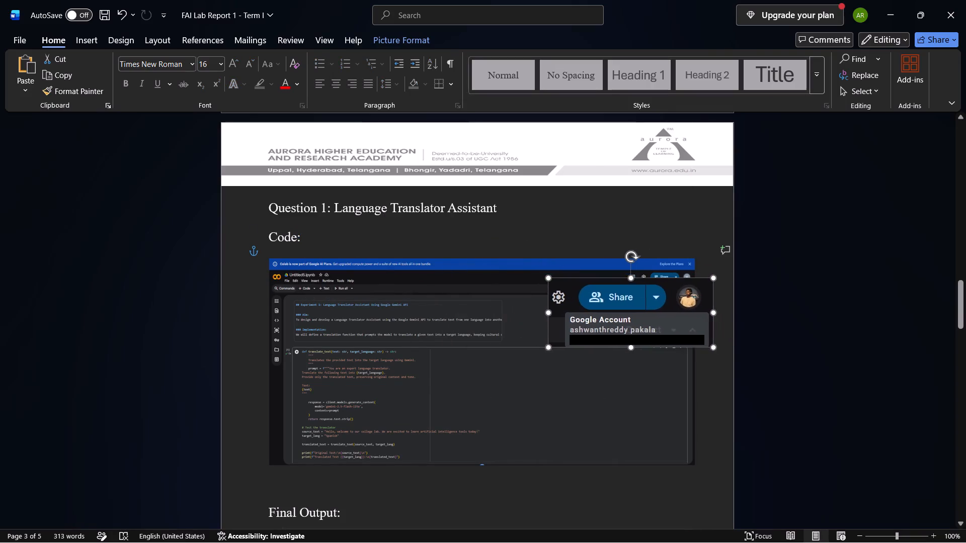
pyautogui.moveTo(644, 317); pyautogui.dragTo(630, 321)
# Shrink the account header snippet proportionally until its Share control matches the size of the one in the code screenshot.
pyautogui.keyDown('ctrl'); pyautogui.scroll(9, 630, 321); pyautogui.keyUp('ctrl')
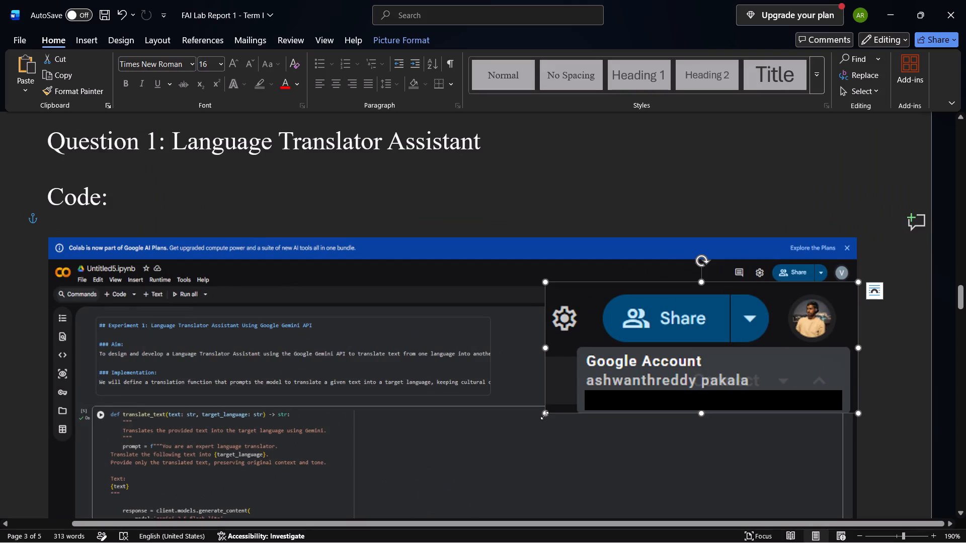
pyautogui.moveTo(544, 415); pyautogui.dragTo(767, 354)
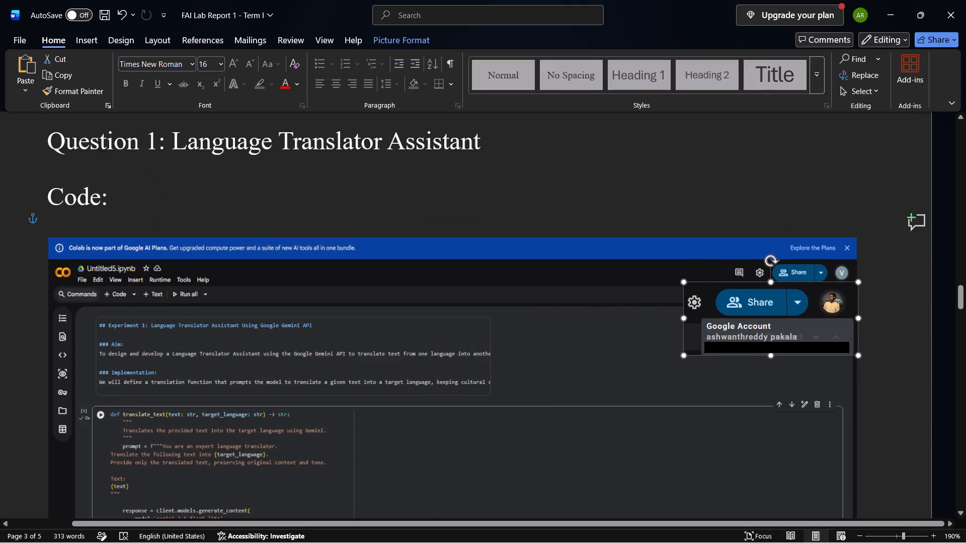
pyautogui.moveTo(767, 354); pyautogui.dragTo(774, 354)
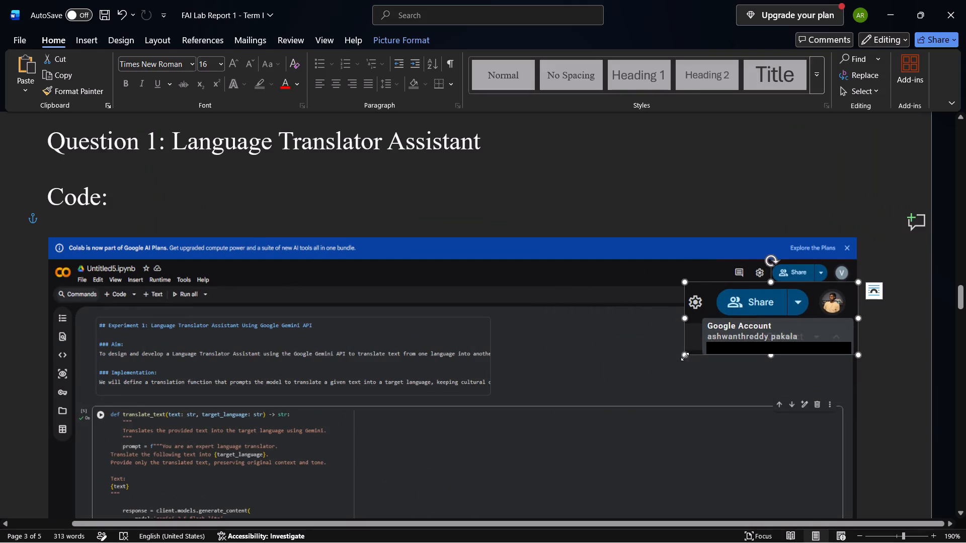
pyautogui.moveTo(684, 357); pyautogui.dragTo(729, 332)
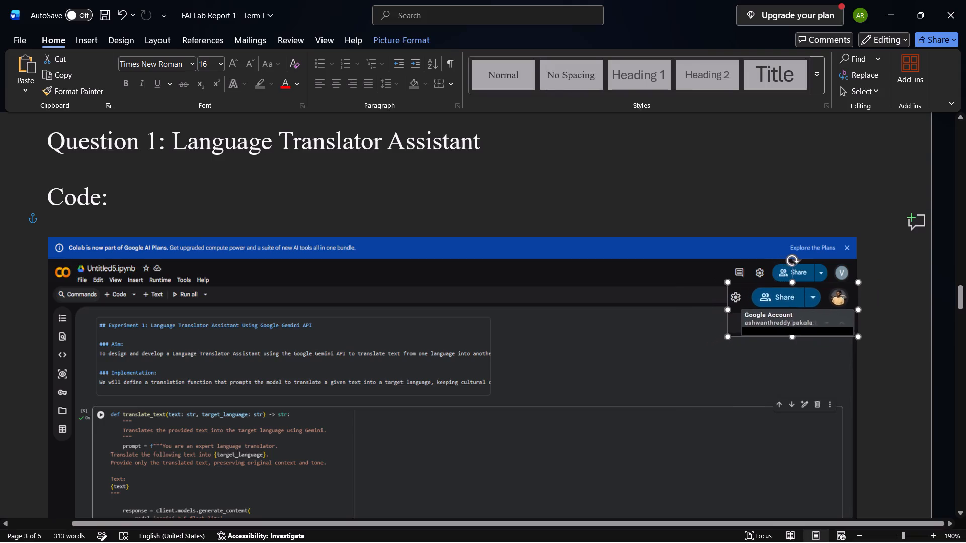
pyautogui.moveTo(729, 332); pyautogui.dragTo(832, 326)
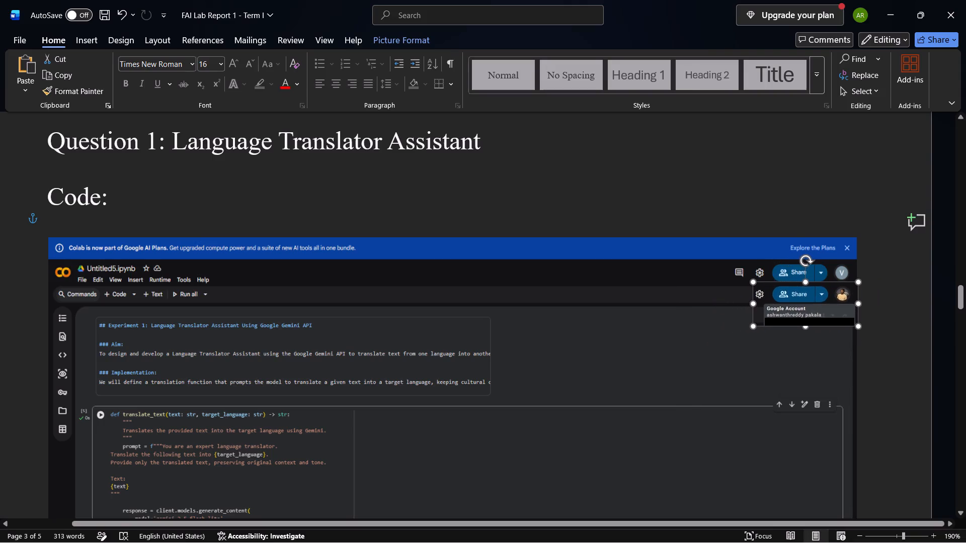
pyautogui.moveTo(832, 326); pyautogui.dragTo(843, 330)
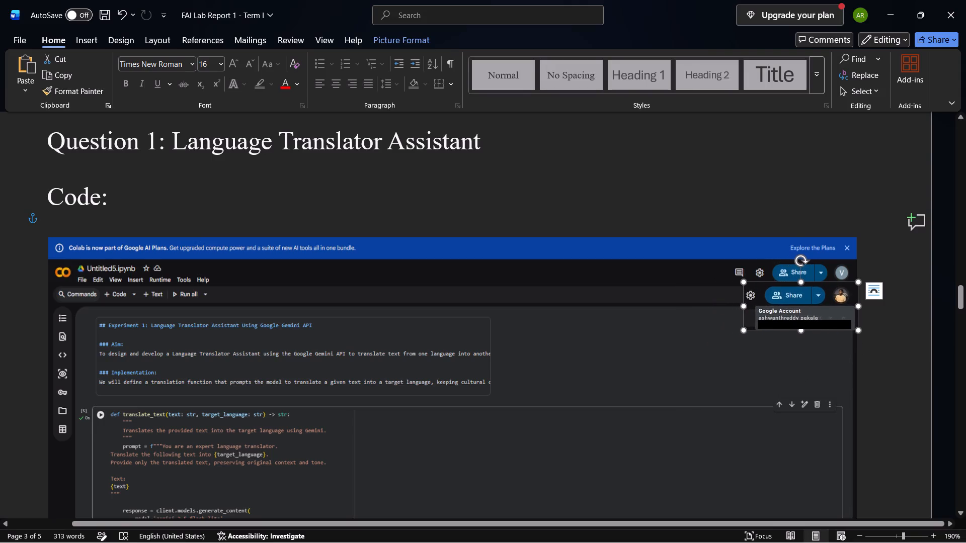
pyautogui.moveTo(744, 328); pyautogui.dragTo(747, 327)
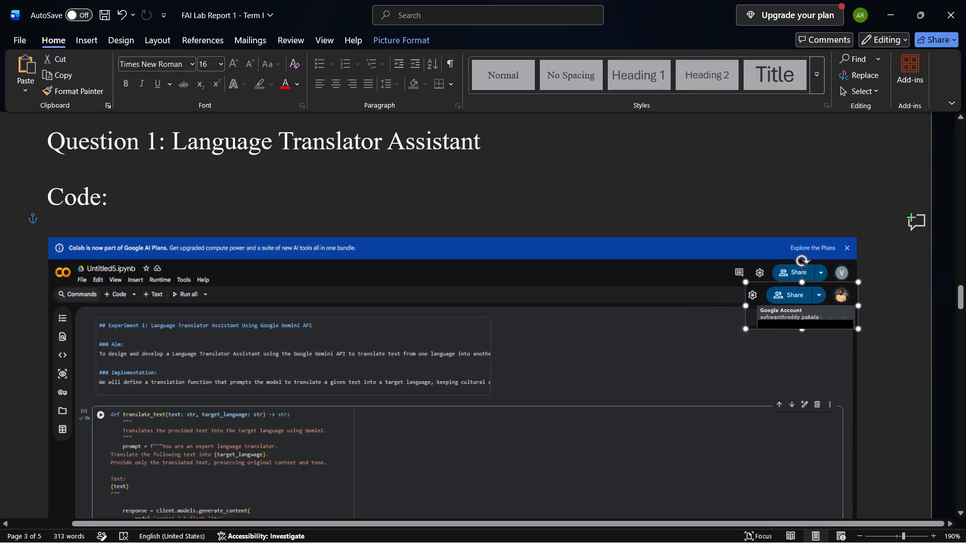
pyautogui.moveTo(747, 327); pyautogui.dragTo(752, 326)
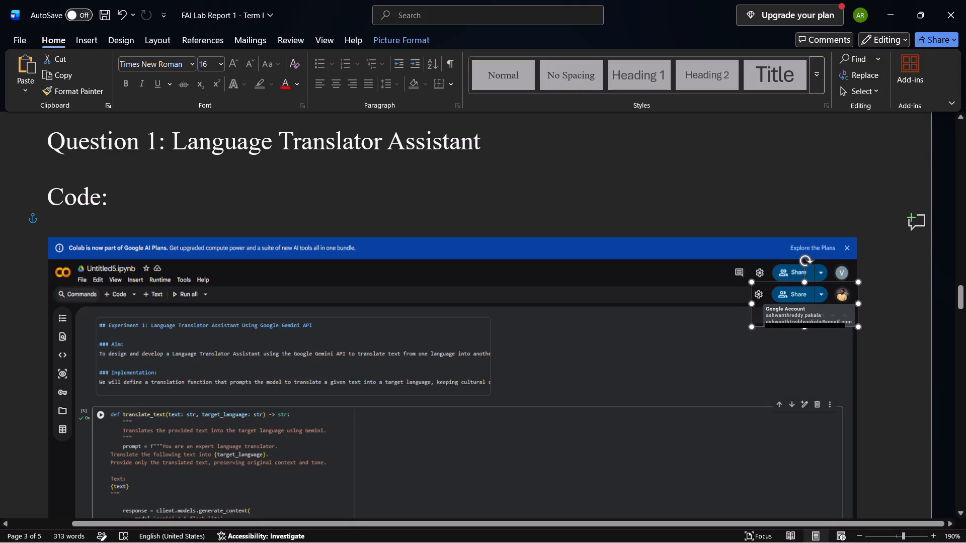
pyautogui.moveTo(752, 326); pyautogui.dragTo(752, 327)
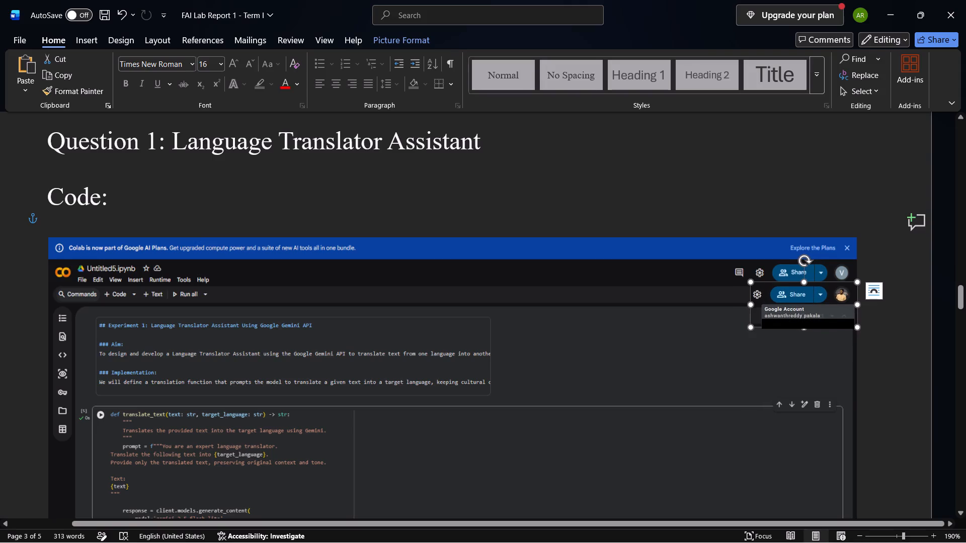
# Nudge the account header snippet upward to cover the original Share control, profile picture and account tooltip, aligned with the header row.
pyautogui.press('Up')
pyautogui.press('Up')
pyautogui.press('Up')
pyautogui.press('Up')
pyautogui.press('Up')
pyautogui.press('Up')
pyautogui.press('Up')
pyautogui.press('Up')
pyautogui.press('Up')
pyautogui.press('Up')
pyautogui.press('Up')
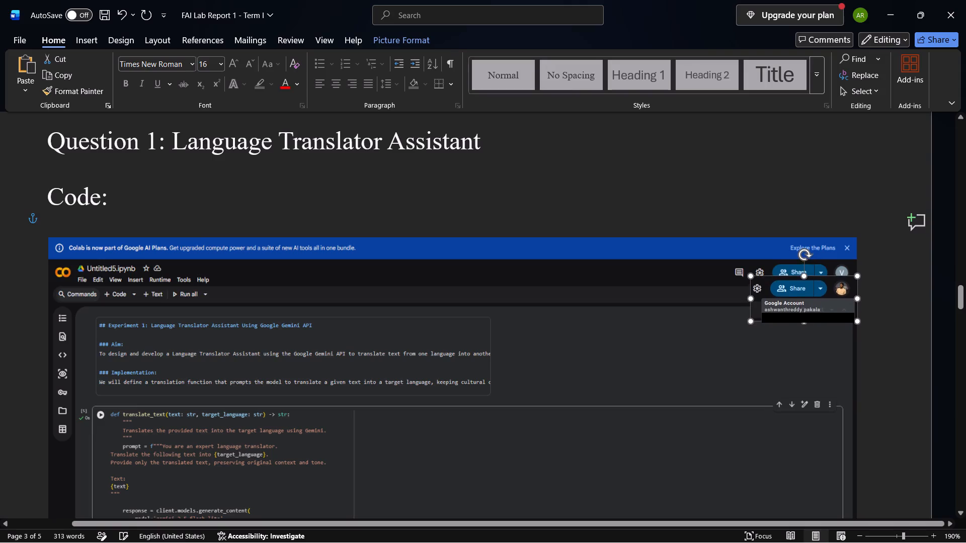
pyautogui.press('Up')
pyautogui.press('Up')
pyautogui.press('Up')
pyautogui.press('Up')
pyautogui.press('Up')
pyautogui.press('Up')
pyautogui.press('Up')
pyautogui.press('Up')
pyautogui.press('Up')
pyautogui.press('Up')
pyautogui.press('Up')
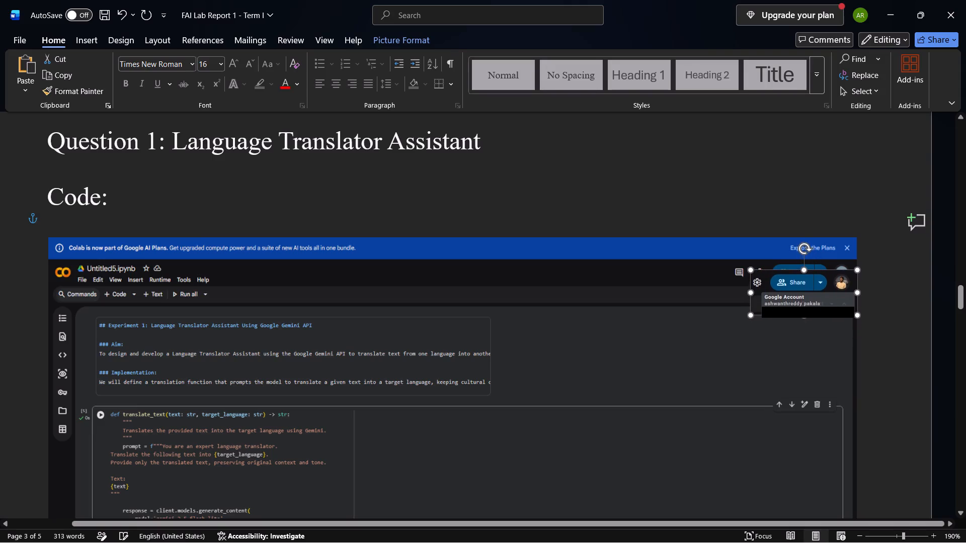
pyautogui.press('Up')
pyautogui.press('Up')
pyautogui.press('Up')
pyautogui.press('Up')
pyautogui.press('Up')
pyautogui.press('Up')
pyautogui.press('Up')
pyautogui.press('Up')
pyautogui.press('Up')
pyautogui.press('Up')
pyautogui.press('Up')
pyautogui.press('Up')
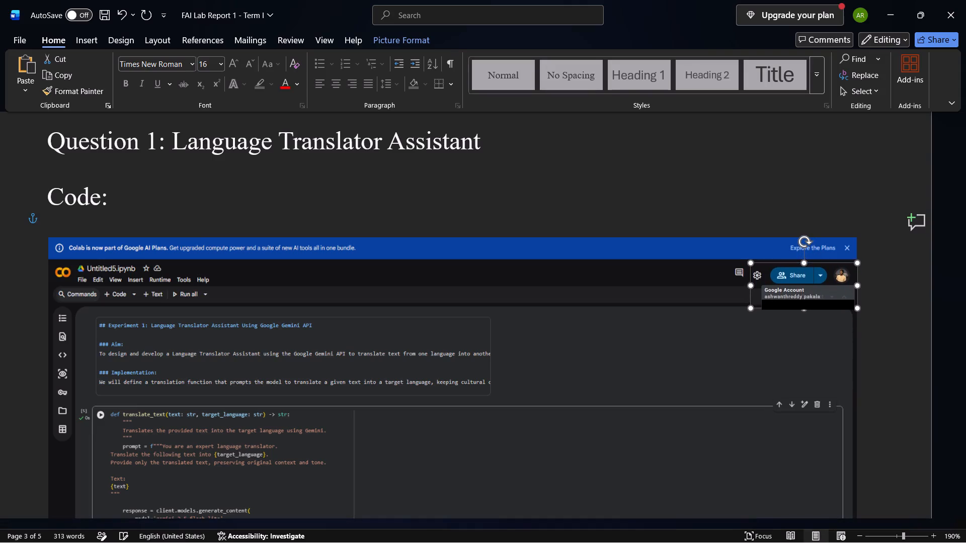
pyautogui.press('Up')
pyautogui.press('Up')
pyautogui.press('Up')
pyautogui.press('Up')
pyautogui.press('Up')
pyautogui.press('Up')
pyautogui.press('Up')
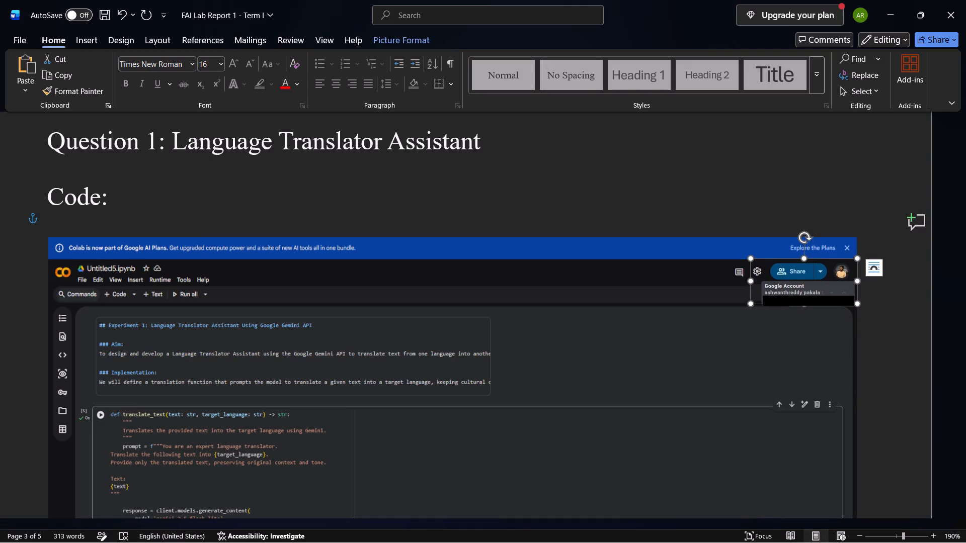
pyautogui.press('Down')
pyautogui.press('Down')
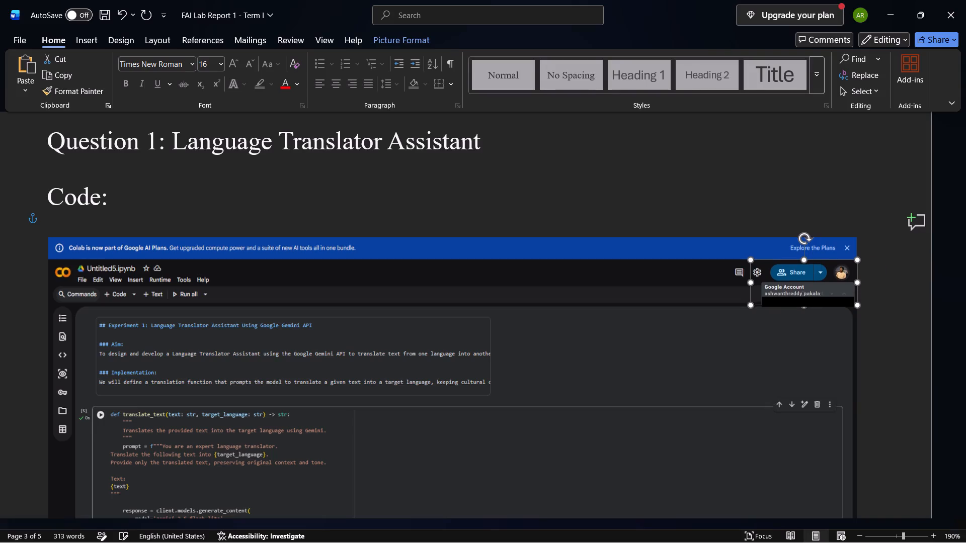
pyautogui.press('Down')
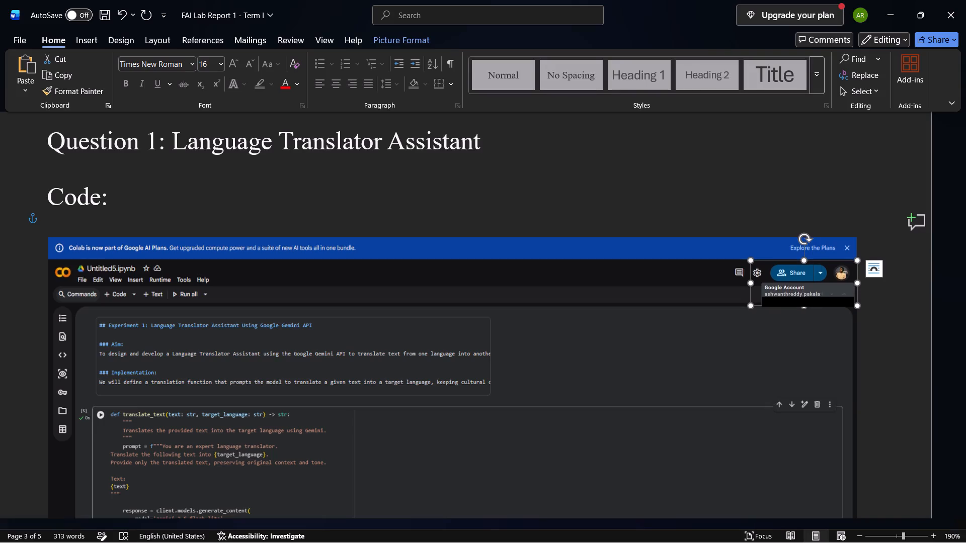
# Examine the account header overlay on the Question 1 code screenshot up close and compare it with the header and translator cell in the Colab notebook.
pyautogui.keyDown('ctrl'); pyautogui.scroll(3, 802, 351); pyautogui.keyUp('ctrl')
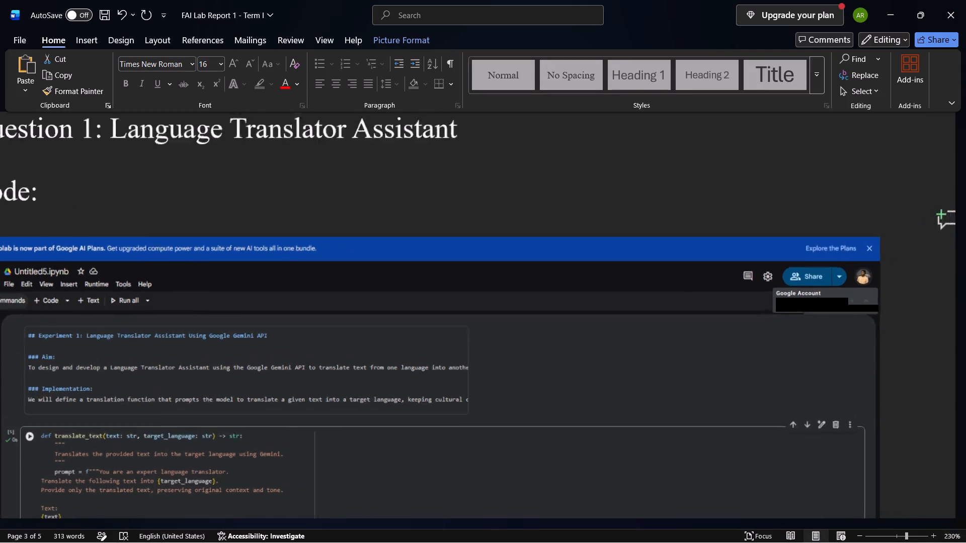
pyautogui.keyDown('ctrl'); pyautogui.scroll(6, 802, 351); pyautogui.keyUp('ctrl')
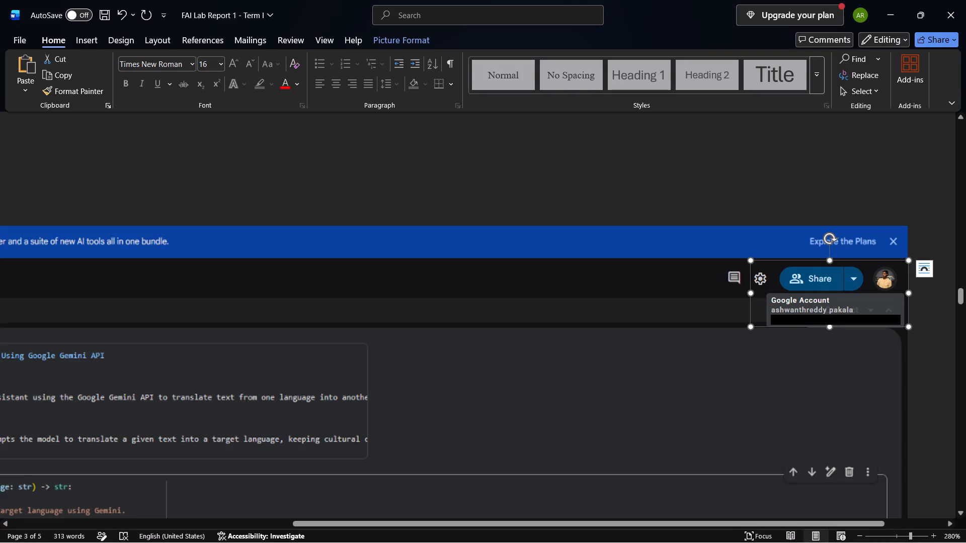
pyautogui.click(832, 357)
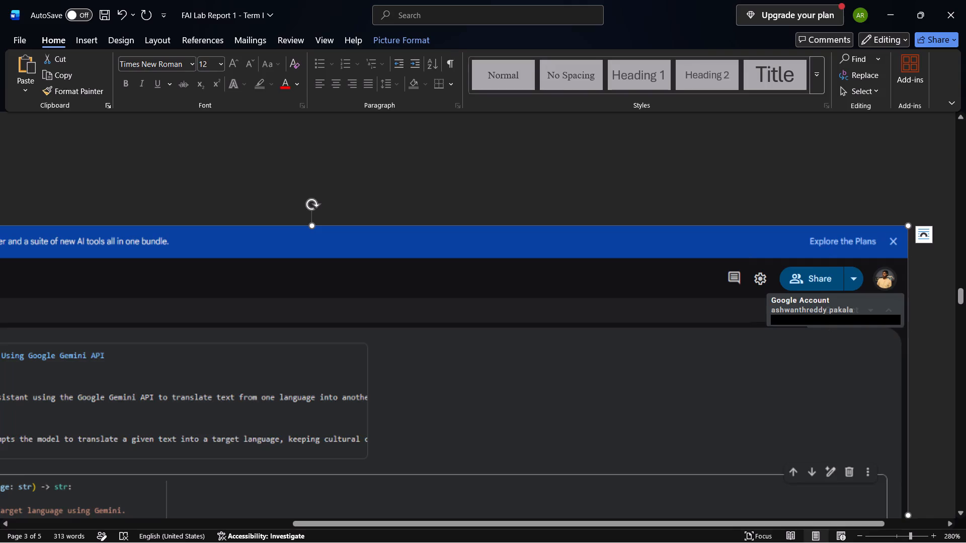
pyautogui.click(840, 315)
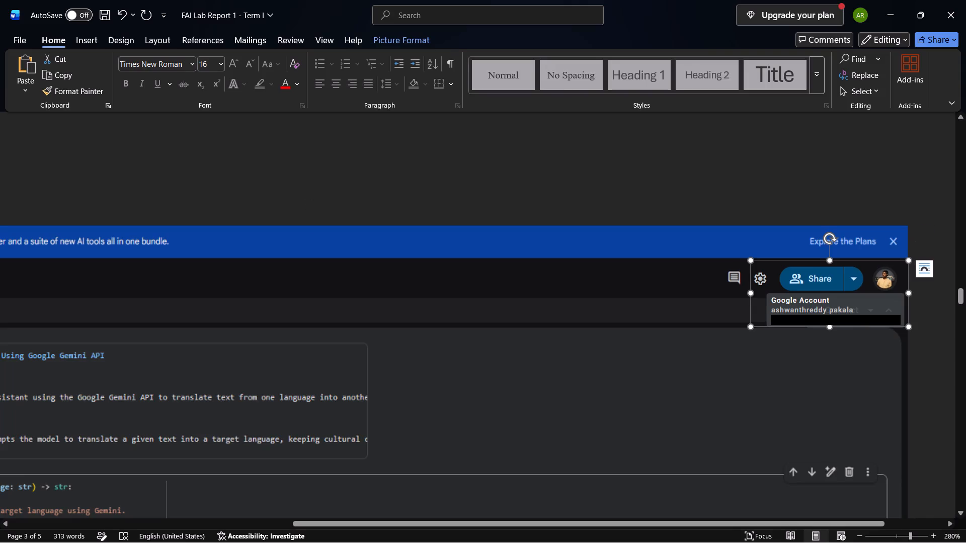
pyautogui.hotkey('alt', 'Tab')
pyautogui.hotkey('alt', 'Tab')
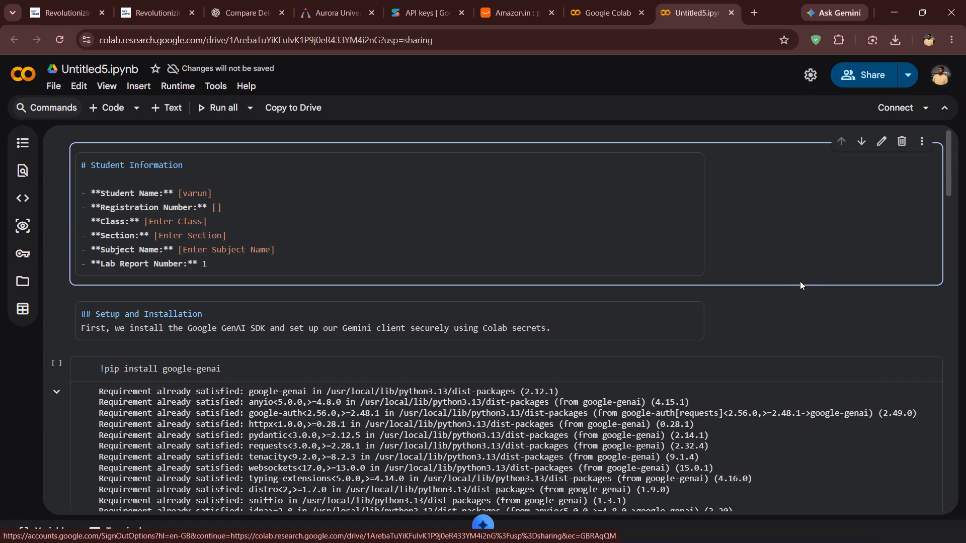
pyautogui.scroll(3, 800, 281)
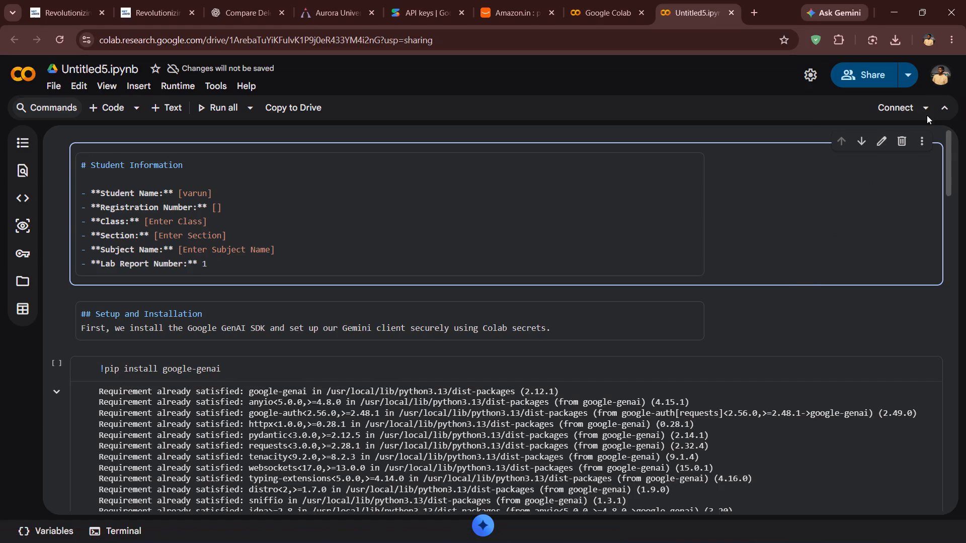
pyautogui.scroll(-5, 781, 292)
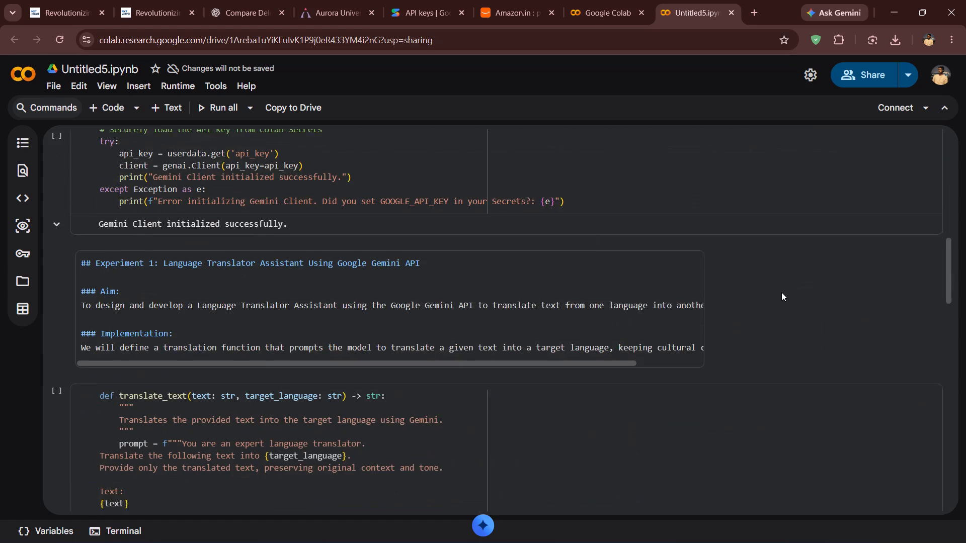
pyautogui.scroll(-5, 781, 292)
pyautogui.hotkey('alt', 'Tab')
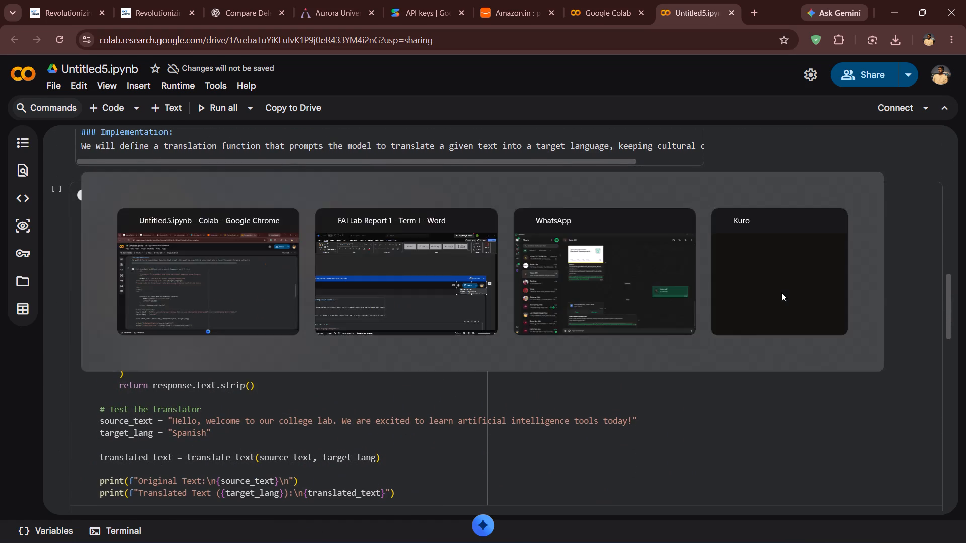
pyautogui.hscroll(1, 781, 292)
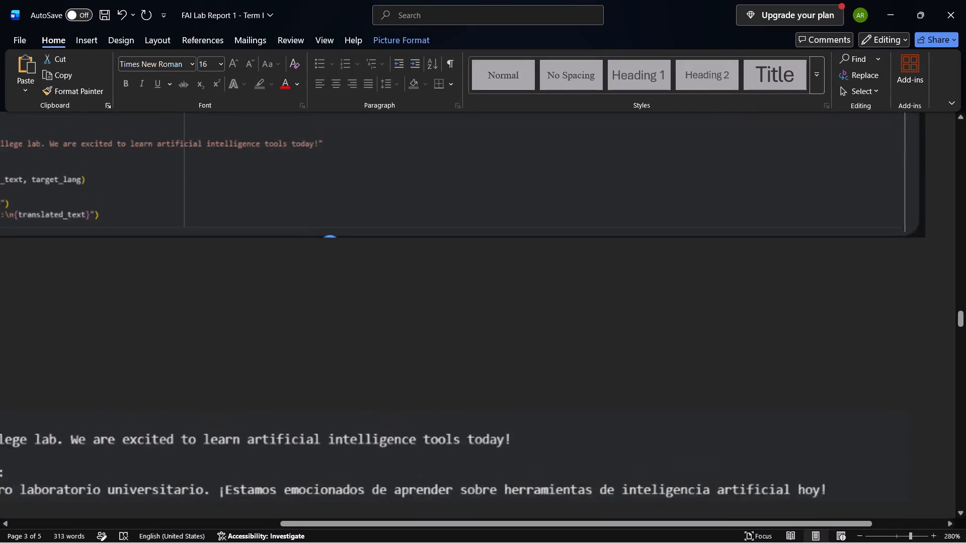
pyautogui.hscroll(2, 781, 292)
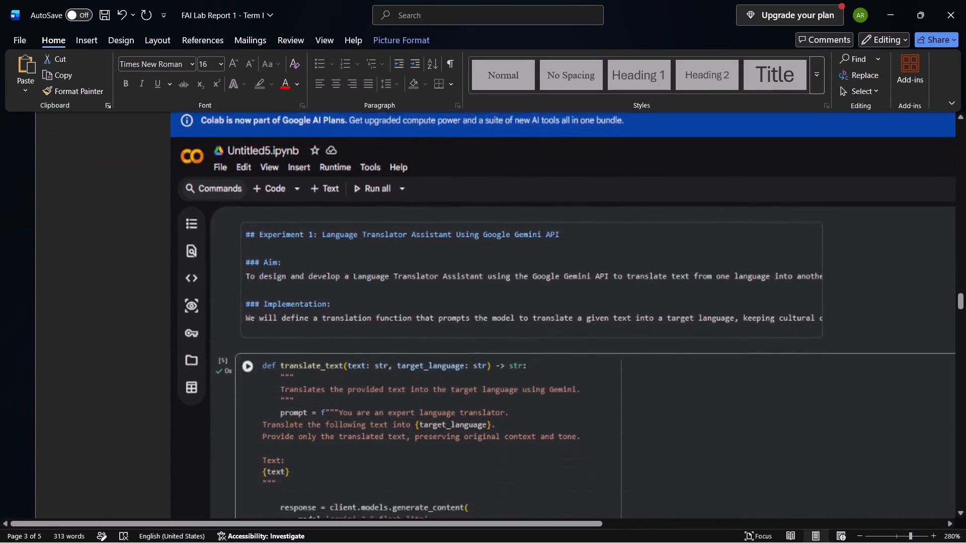
pyautogui.hotkey('alt', 'Tab')
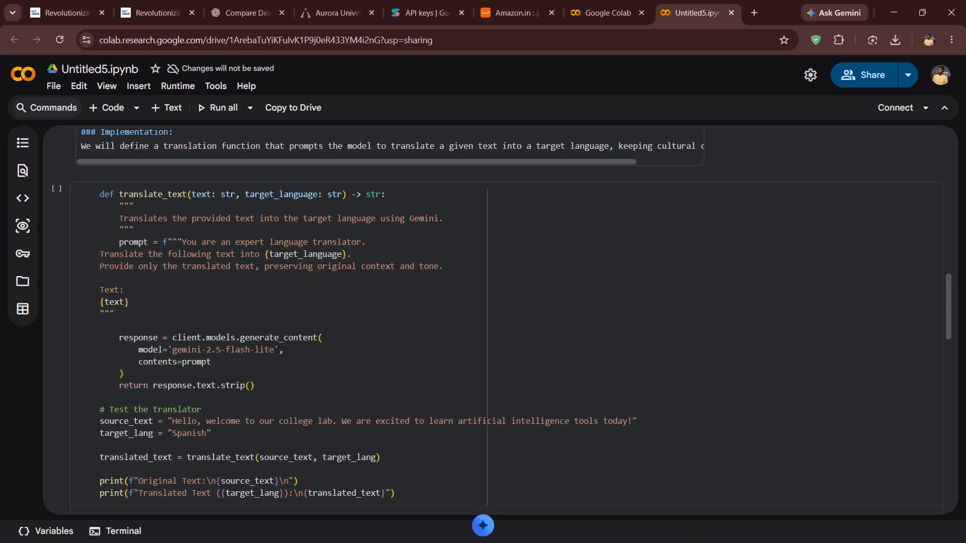
pyautogui.scroll(-1, 781, 292)
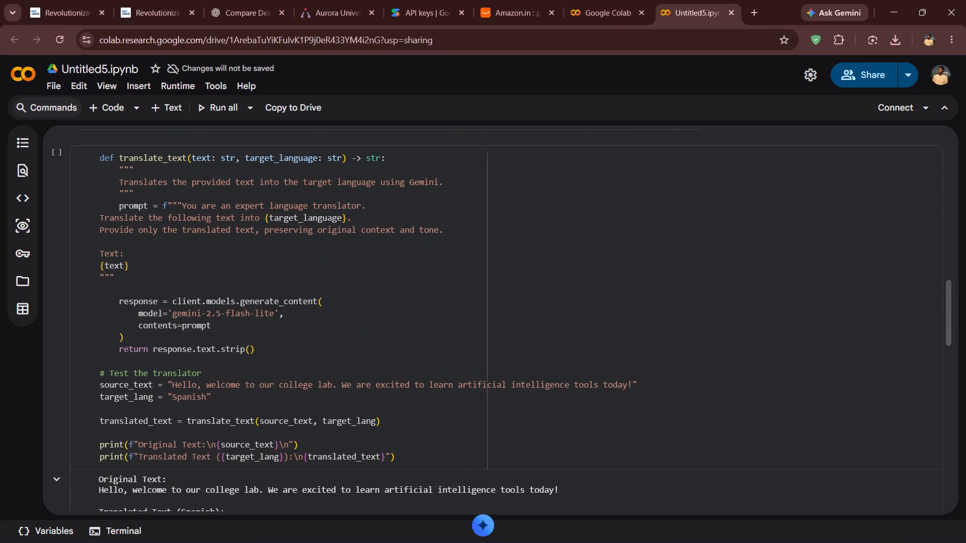
pyautogui.scroll(-1, 781, 292)
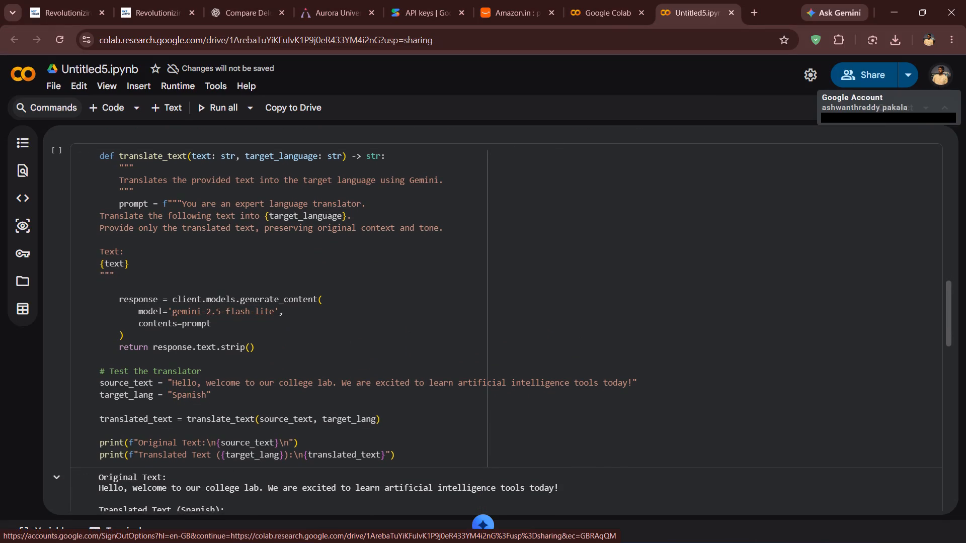
pyautogui.scroll(3, 789, 188)
pyautogui.scroll(-1, 789, 188)
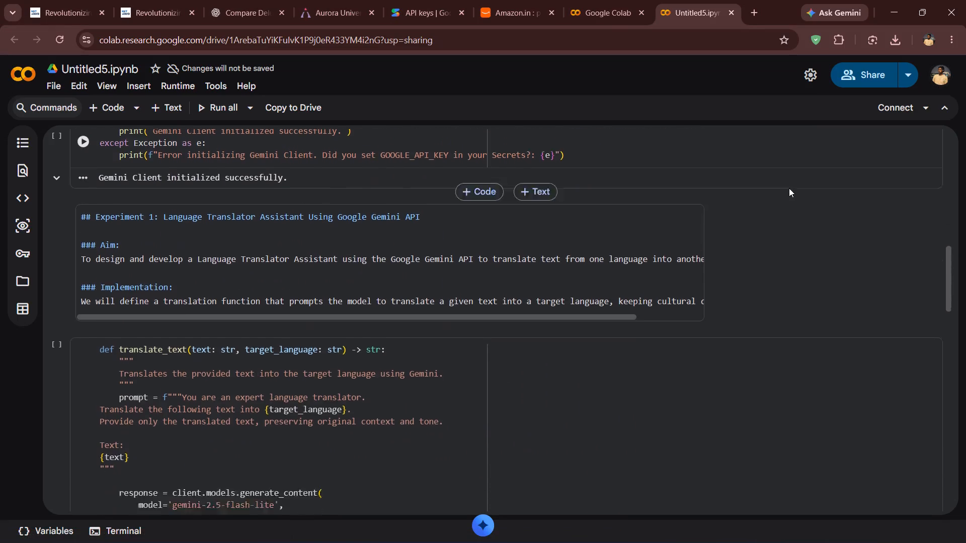
pyautogui.scroll(-1, 789, 188)
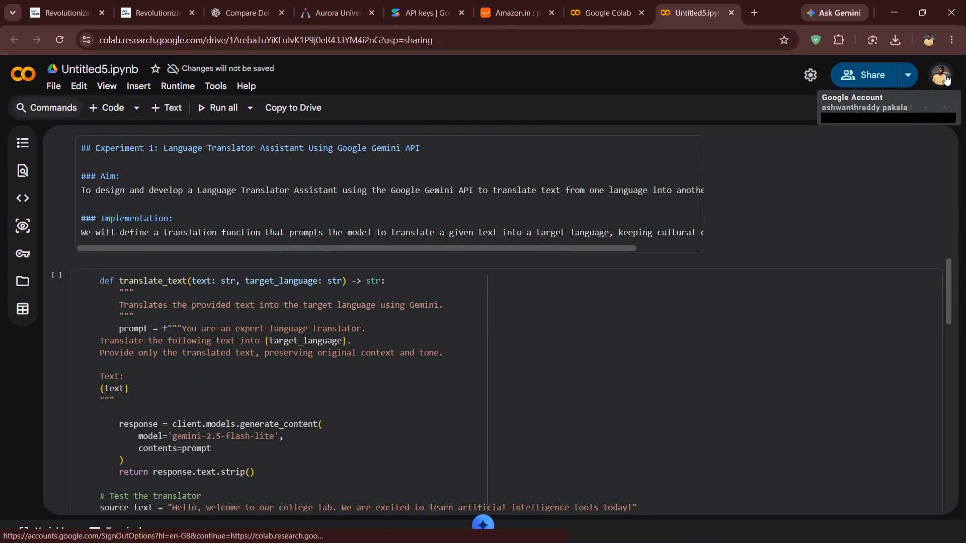
pyautogui.hotkey('alt', 'Tab')
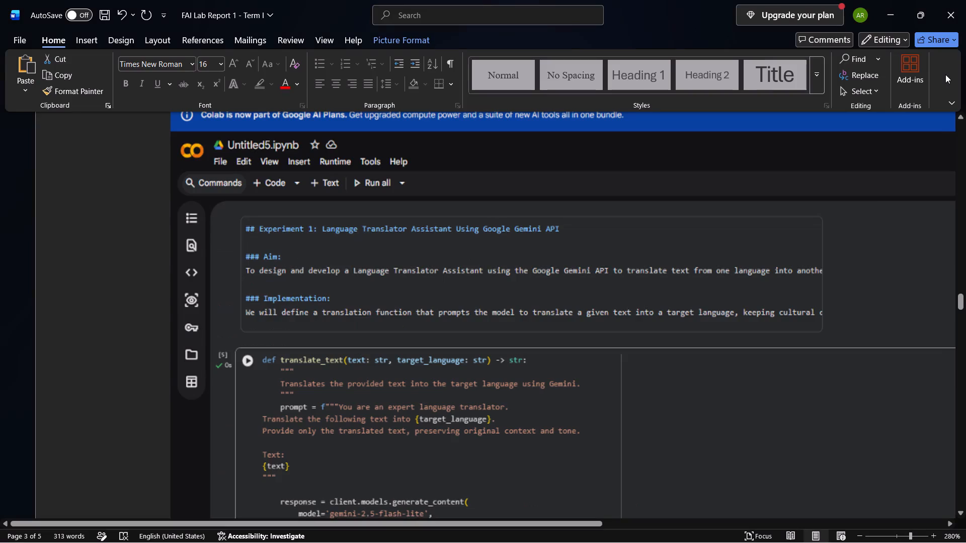
# Cut the overlaid account header snippet from the code screenshot in the Word report.
pyautogui.hscroll(-2, 750, 273)
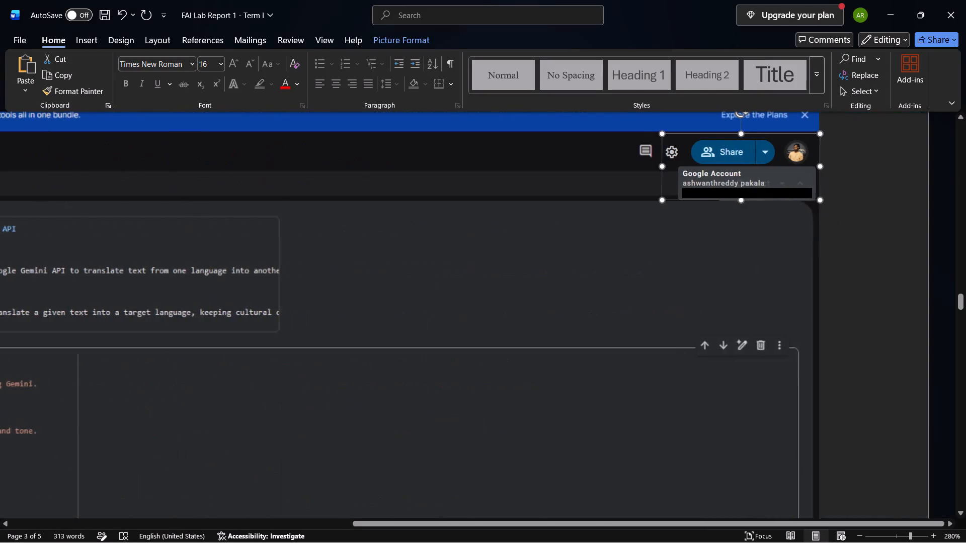
pyautogui.hscroll(-1, 750, 273)
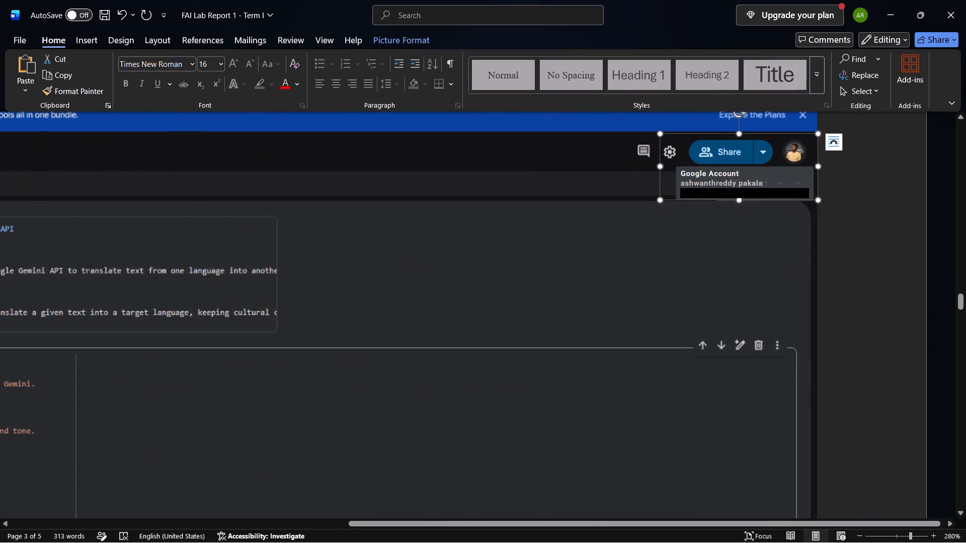
pyautogui.hotkey('ctrl', 'x')
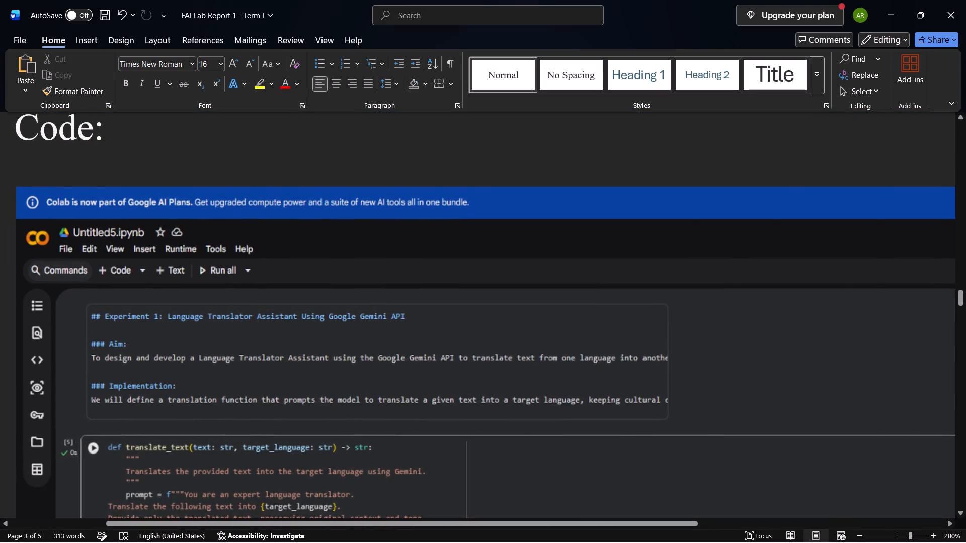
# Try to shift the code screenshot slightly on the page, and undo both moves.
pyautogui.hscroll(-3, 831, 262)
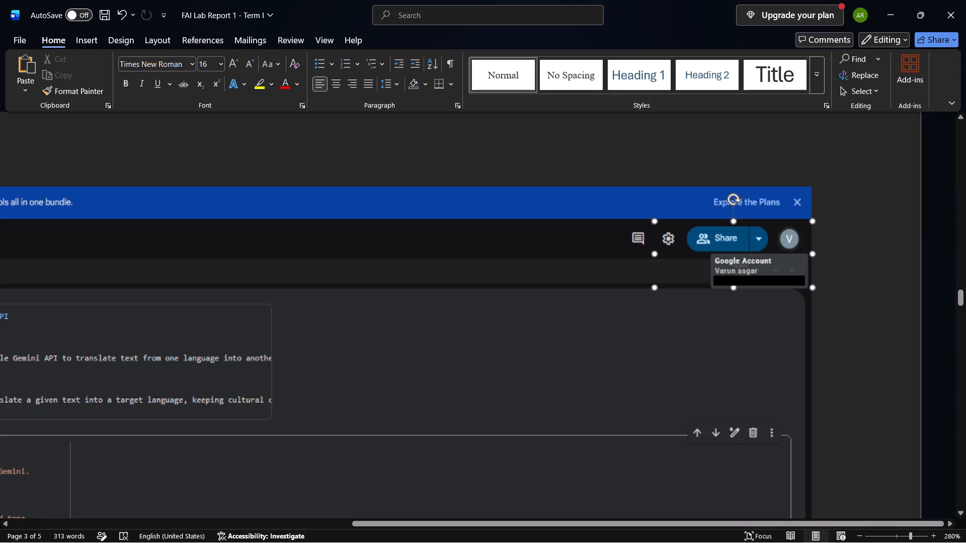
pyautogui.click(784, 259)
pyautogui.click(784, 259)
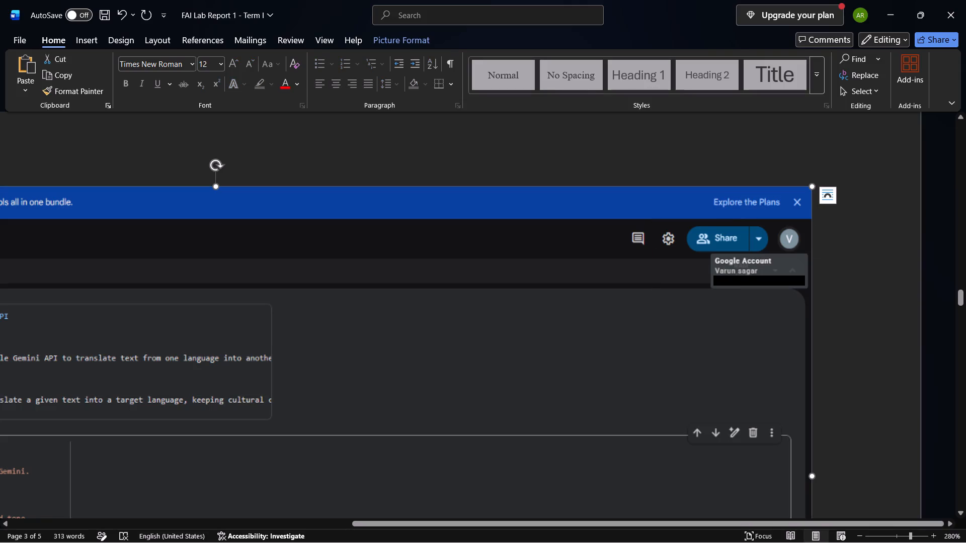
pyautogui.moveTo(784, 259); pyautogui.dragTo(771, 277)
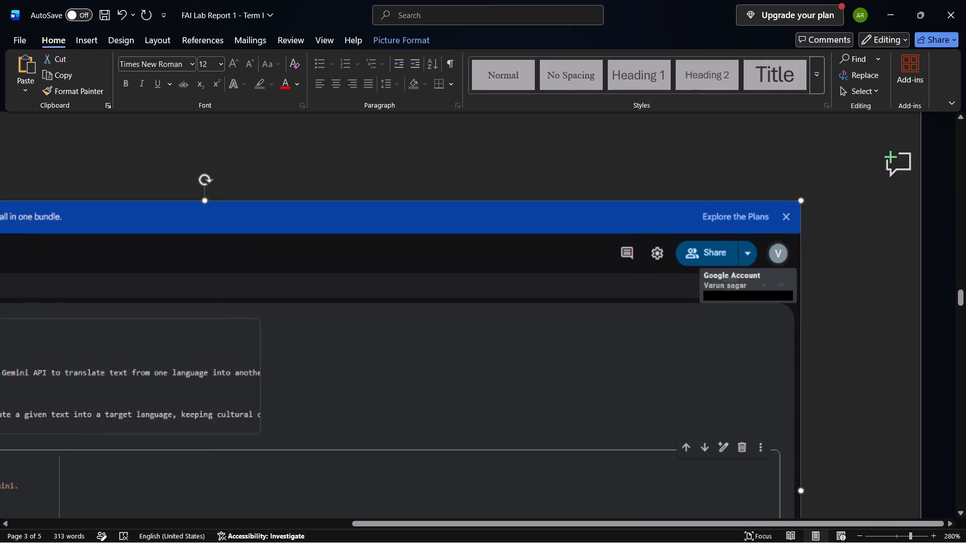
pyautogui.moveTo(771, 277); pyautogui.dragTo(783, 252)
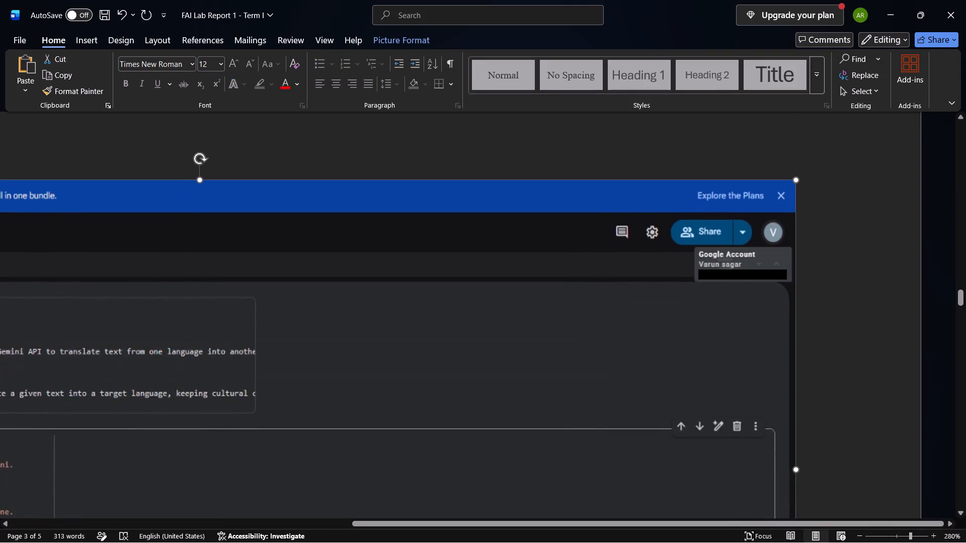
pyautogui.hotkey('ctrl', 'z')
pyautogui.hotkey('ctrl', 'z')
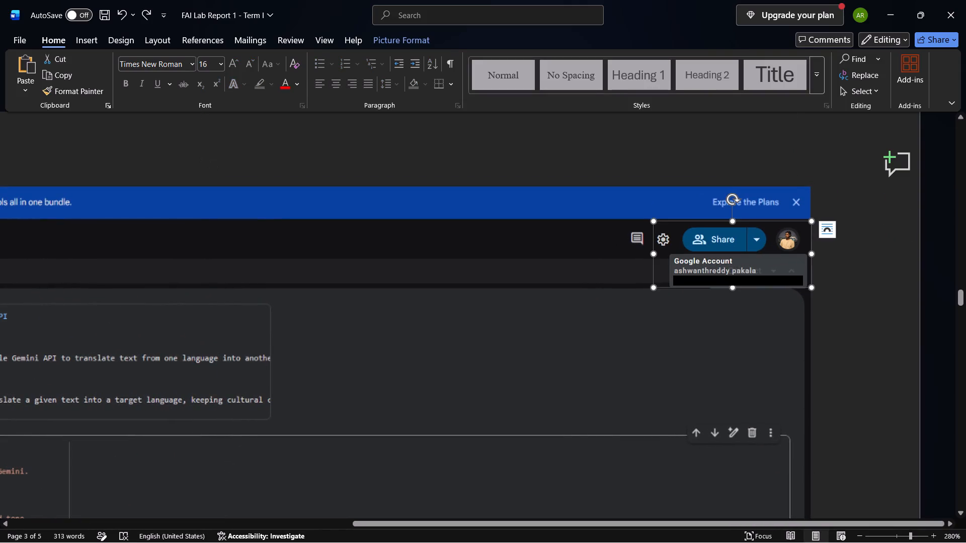
# Undo all the upward nudges and the resizing of the account header snippet over the Question 1 code screenshot.
pyautogui.hotkey('ctrl', 'z')
pyautogui.hotkey('ctrl', 'z')
pyautogui.hotkey('ctrl', 'z')
pyautogui.hotkey('ctrl', 'z')
pyautogui.hotkey('ctrl', 'z')
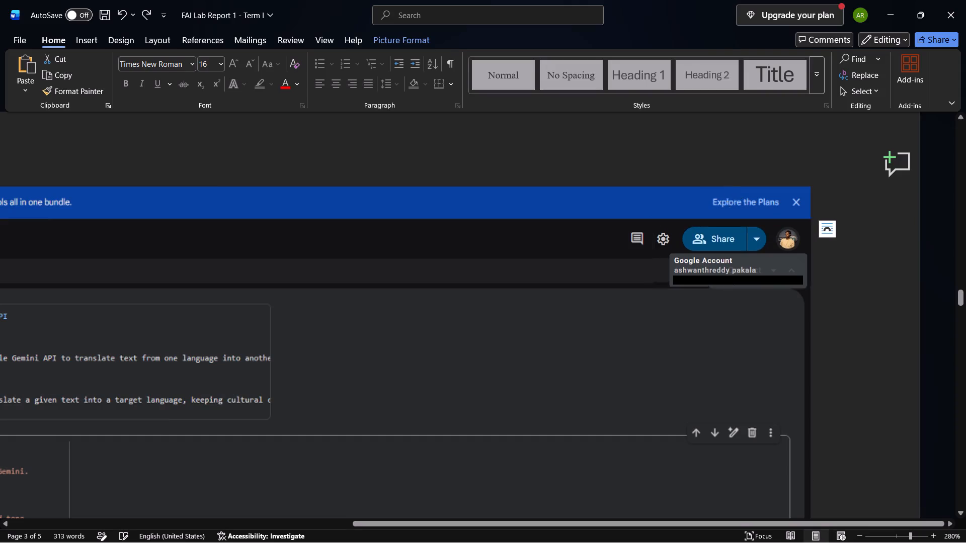
pyautogui.hotkey('ctrl', 'z')
pyautogui.hotkey('ctrl', 'z')
pyautogui.hotkey('ctrl', 'z')
pyautogui.hotkey('ctrl', 'z')
pyautogui.hotkey('ctrl', 'z')
pyautogui.hotkey('ctrl', 'z')
pyautogui.hotkey('ctrl', 'z')
pyautogui.hotkey('ctrl', 'z')
pyautogui.hotkey('ctrl', 'z')
pyautogui.hotkey('ctrl', 'z')
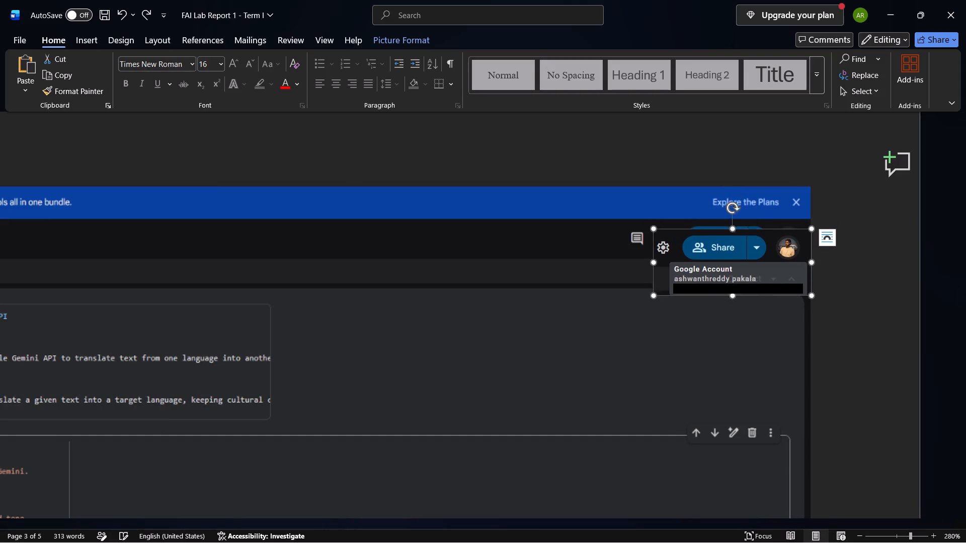
pyautogui.hotkey('ctrl', 'z')
pyautogui.hotkey('ctrl', 'z')
pyautogui.hotkey('ctrl', 'z')
pyautogui.hotkey('ctrl', 'z')
pyautogui.hotkey('ctrl', 'z')
pyautogui.hotkey('ctrl', 'z')
pyautogui.hotkey('ctrl', 'z')
pyautogui.hotkey('ctrl', 'z')
pyautogui.hotkey('ctrl', 'z')
pyautogui.hotkey('ctrl', 'z')
pyautogui.hotkey('ctrl', 'z')
pyautogui.hotkey('ctrl', 'z')
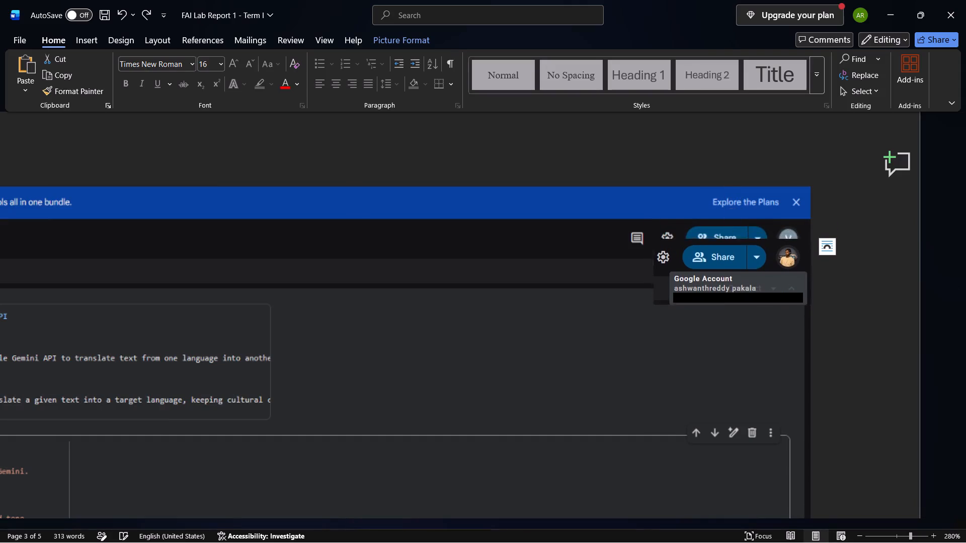
pyautogui.hotkey('ctrl', 'z')
pyautogui.hotkey('ctrl', 'z')
pyautogui.hotkey('ctrl', 'z')
pyautogui.hotkey('ctrl', 'z')
pyautogui.hotkey('ctrl', 'z')
pyautogui.hotkey('ctrl', 'z')
pyautogui.hotkey('ctrl', 'z')
pyautogui.hotkey('ctrl', 'z')
pyautogui.hotkey('ctrl', 'z')
pyautogui.hotkey('ctrl', 'z')
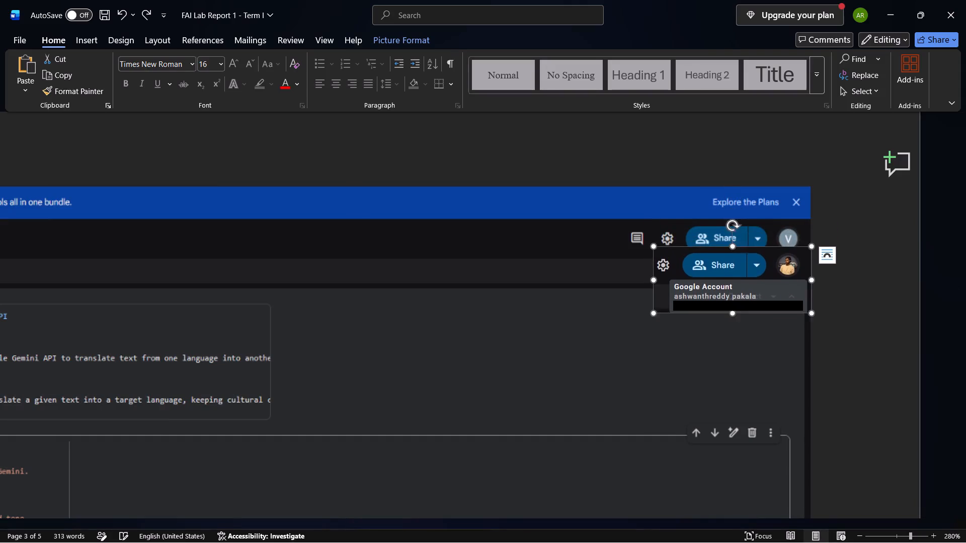
pyautogui.hotkey('ctrl', 'z')
pyautogui.hotkey('ctrl', 'z')
pyautogui.hotkey('ctrl', 'z')
pyautogui.hotkey('ctrl', 'z')
pyautogui.hotkey('ctrl', 'z')
pyautogui.hotkey('ctrl', 'z')
pyautogui.hotkey('ctrl', 'z')
pyautogui.hotkey('ctrl', 'z')
pyautogui.hotkey('ctrl', 'z')
pyautogui.hotkey('ctrl', 'z')
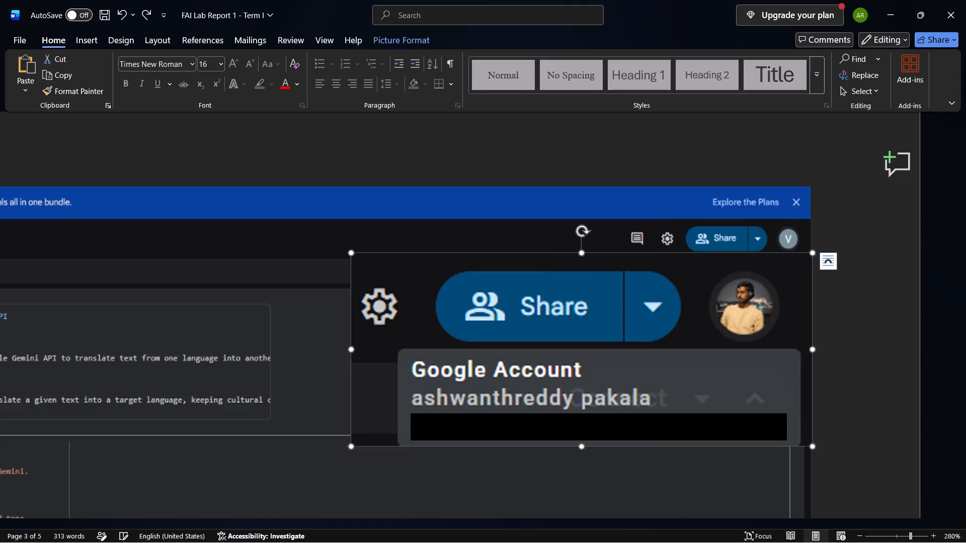
# Undo the snippet's placement and pasting so the original code screenshot in the report is uncovered.
pyautogui.hotkey('ctrl', 'z')
pyautogui.hotkey('ctrl', 'z')
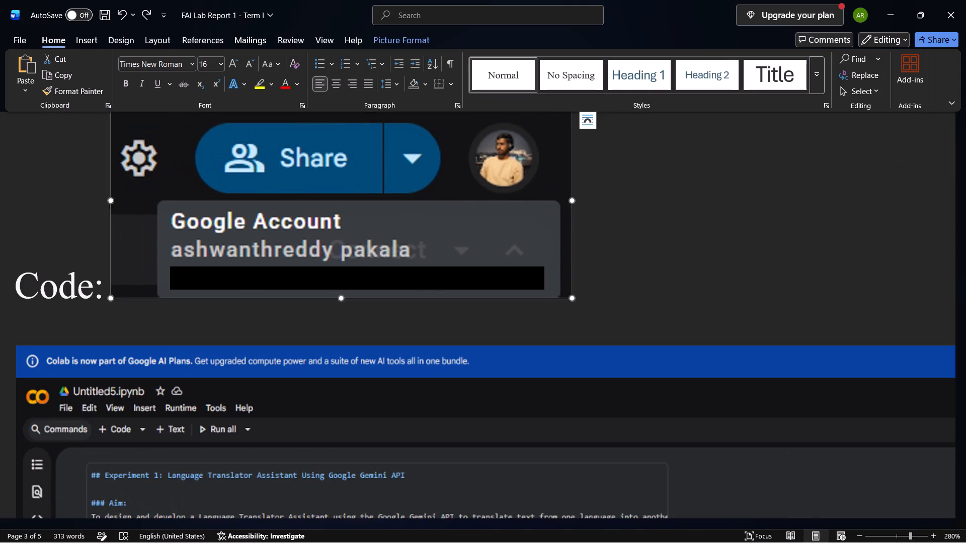
pyautogui.hotkey('ctrl', 'z')
pyautogui.hscroll(-2, 783, 252)
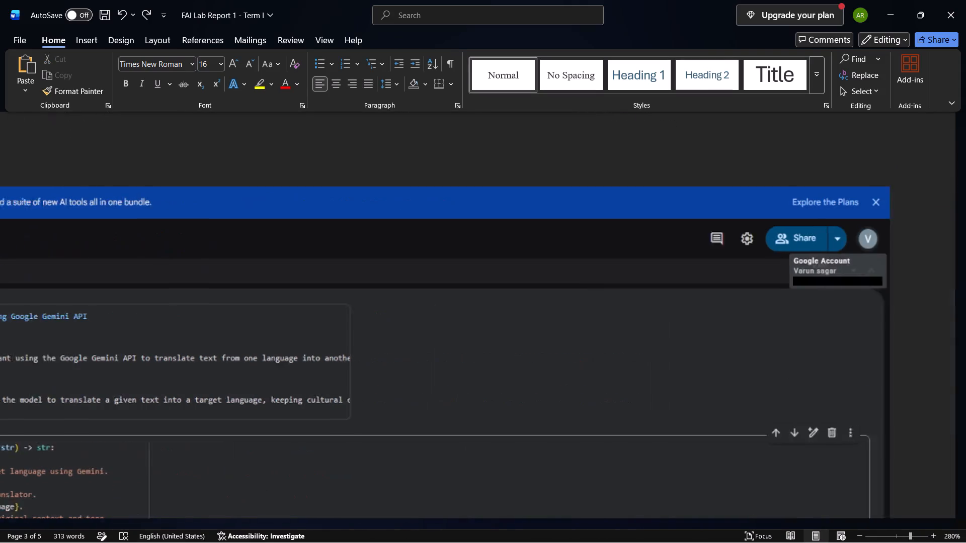
pyautogui.hscroll(-2, 783, 252)
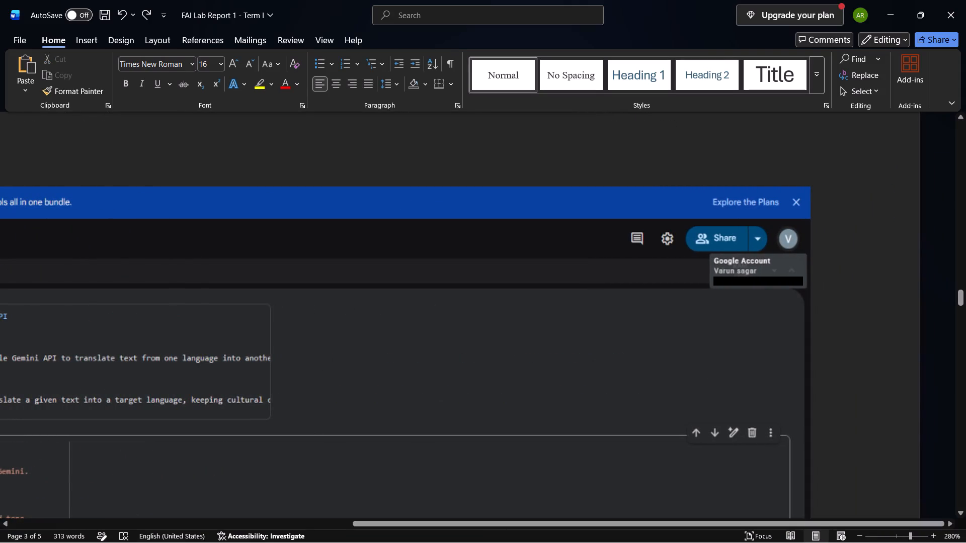
# Capture a new snip of the Colab notebook's header with the settings icon, Share control, profile picture, account tooltip and strip below.
pyautogui.hotkey('alt', 'Tab')
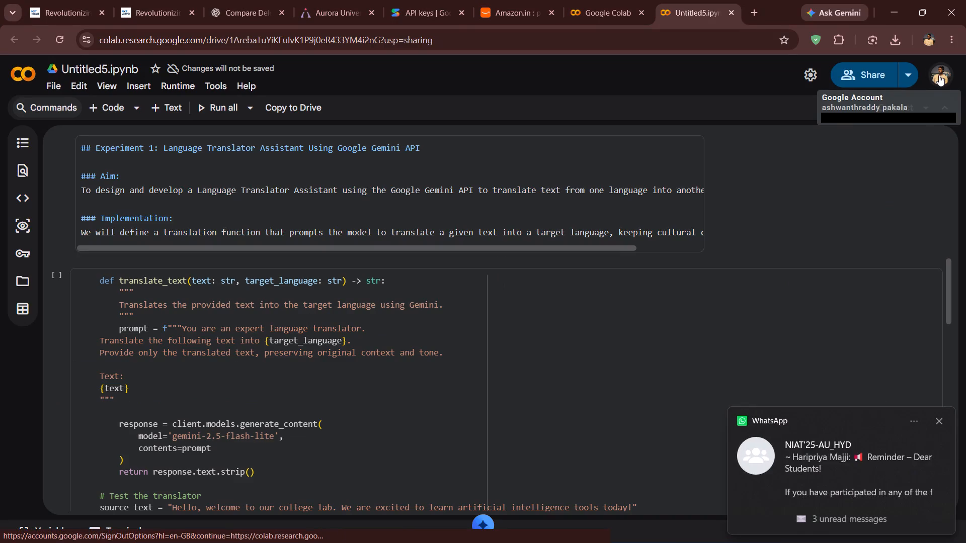
pyautogui.press('Print')
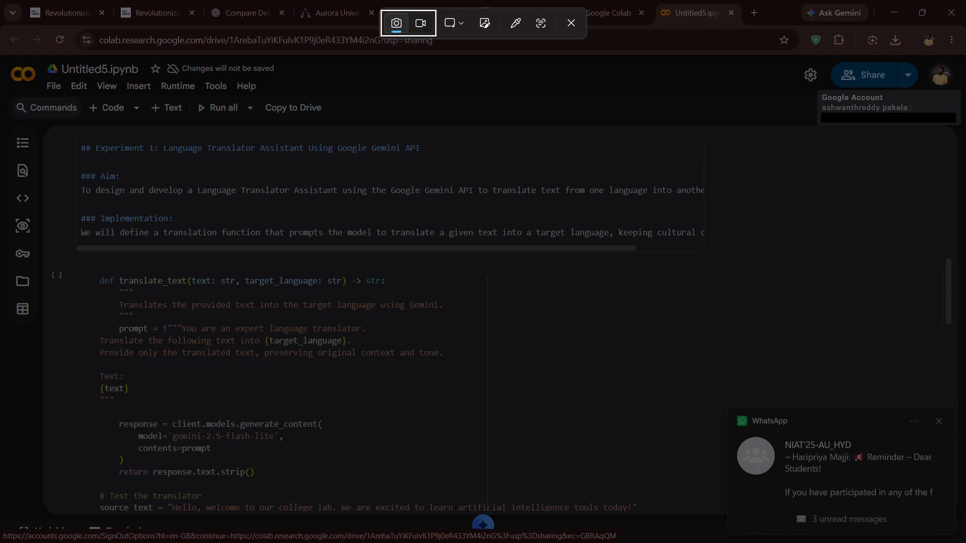
pyautogui.moveTo(796, 55); pyautogui.dragTo(965, 147)
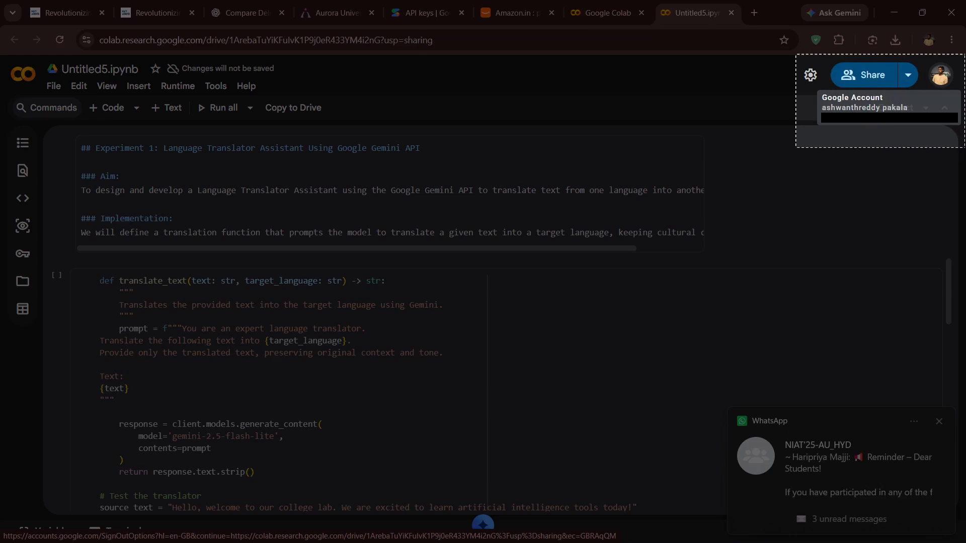
pyautogui.moveTo(965, 147); pyautogui.dragTo(965, 148)
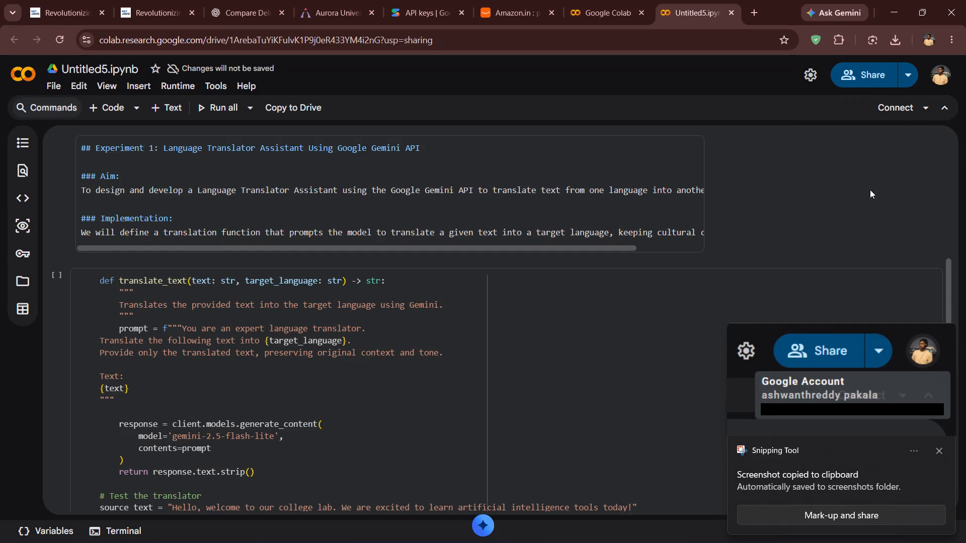
# Capture a screen snippet of the Colab notebook's header corner, covering the settings, Share control, profile picture and Connect row.
pyautogui.press('Print')
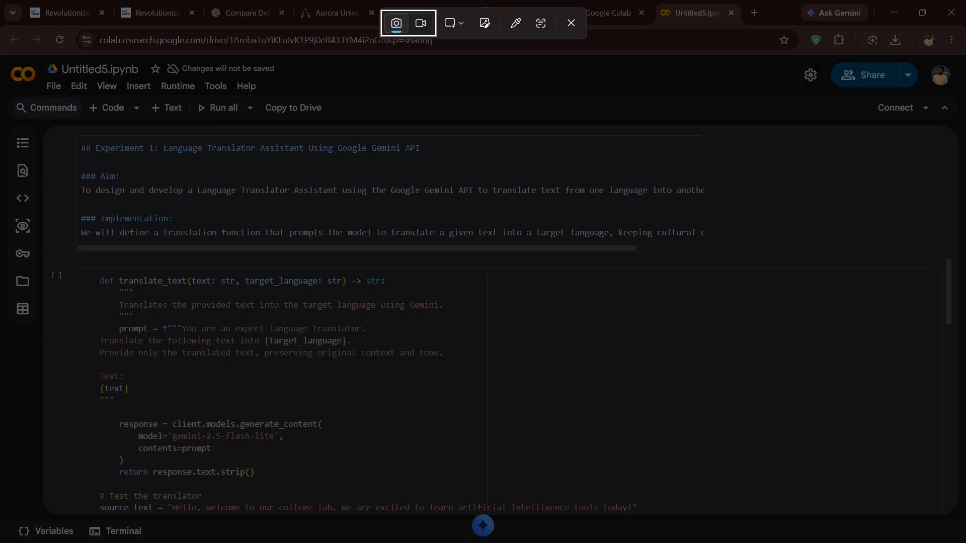
pyautogui.moveTo(786, 57); pyautogui.dragTo(965, 144)
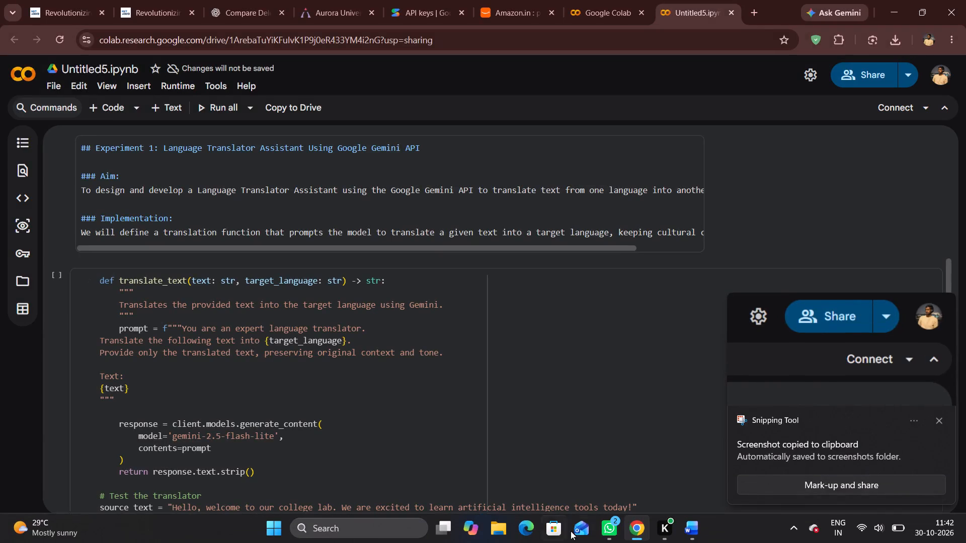
# Paste the new header snippet at the end of the "Code:" line in the Word report and set its text wrapping to Tight.
pyautogui.click(685, 529)
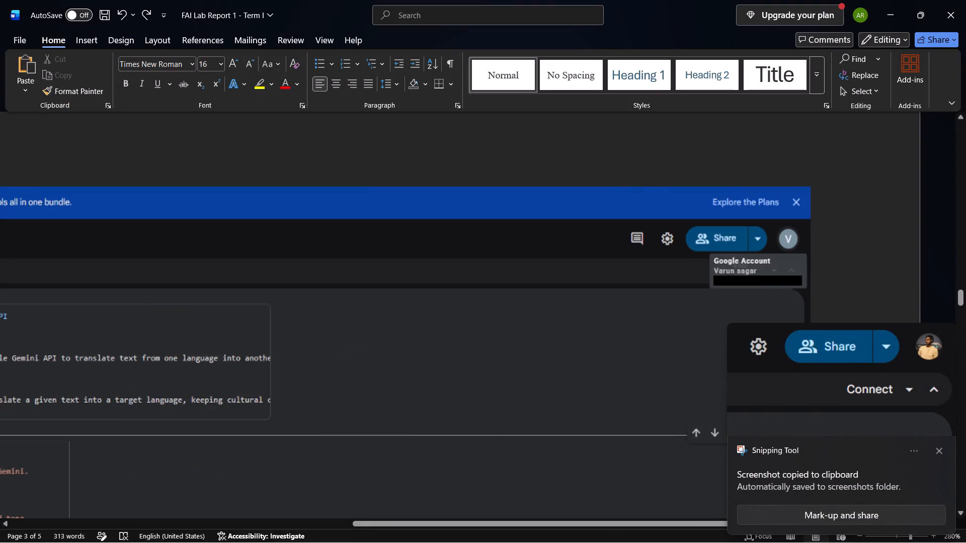
pyautogui.hscroll(5, 449, 250)
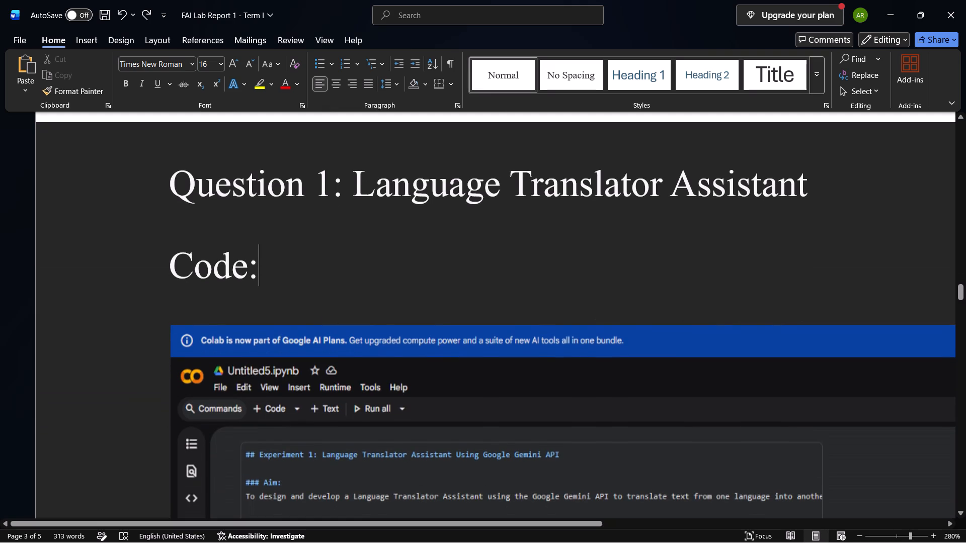
pyautogui.hotkey('ctrl', 'v')
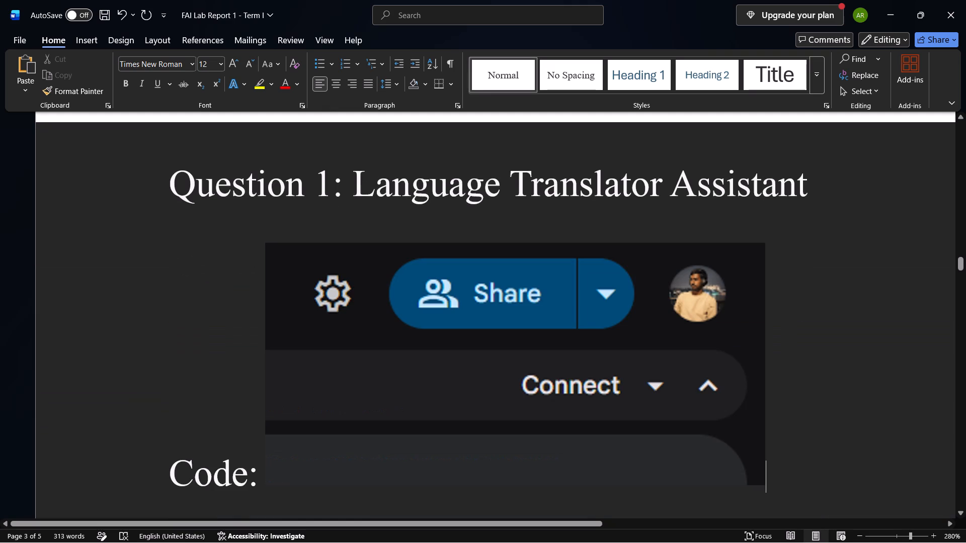
pyautogui.click(501, 310)
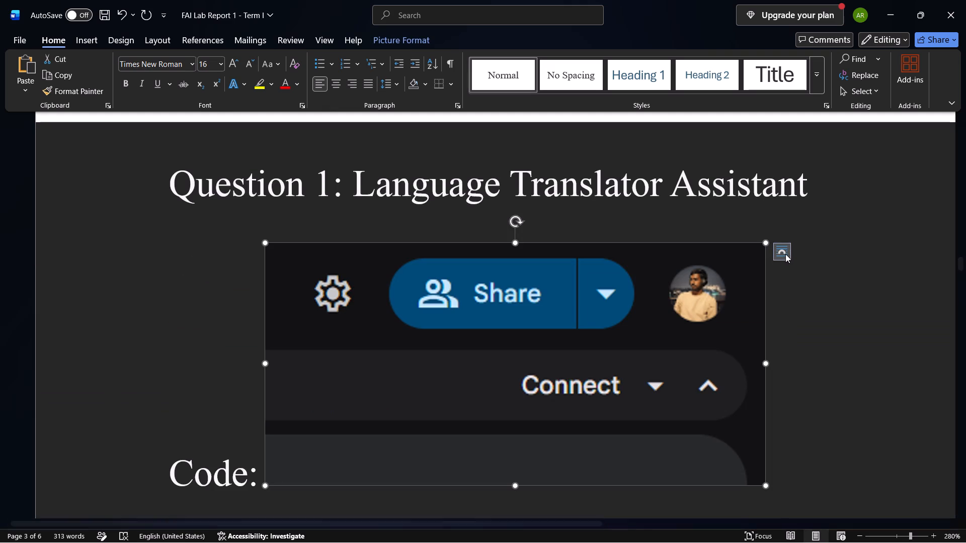
pyautogui.click(785, 254)
pyautogui.click(843, 341)
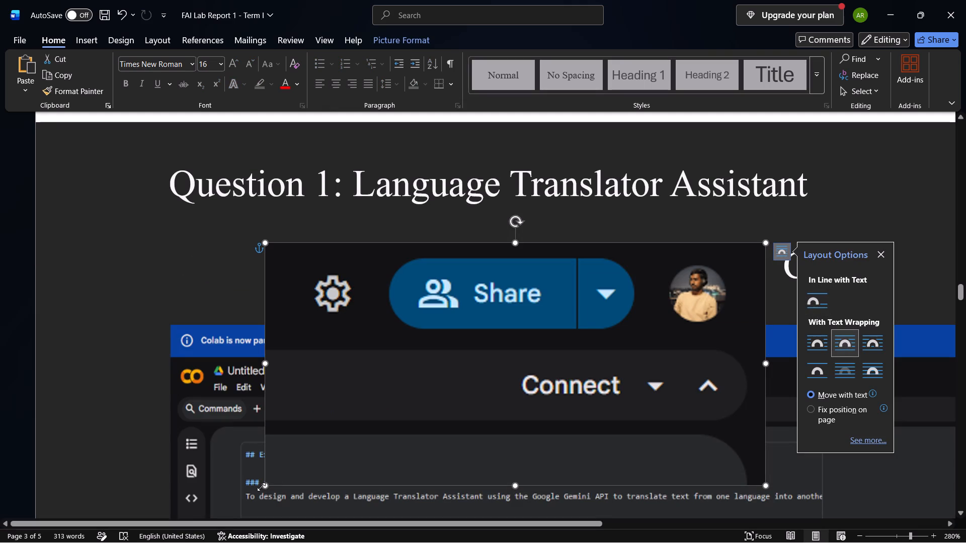
# Shrink the pasted header snippet and move it over the old account header in the code screenshot's upper-right corner, just below the blue banner.
pyautogui.moveTo(265, 488); pyautogui.dragTo(392, 385)
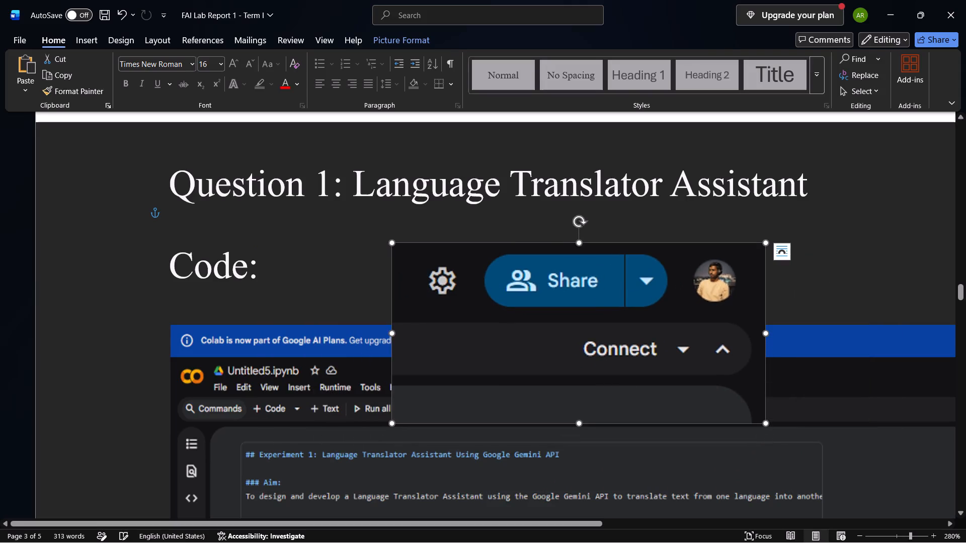
pyautogui.moveTo(534, 351); pyautogui.dragTo(584, 433)
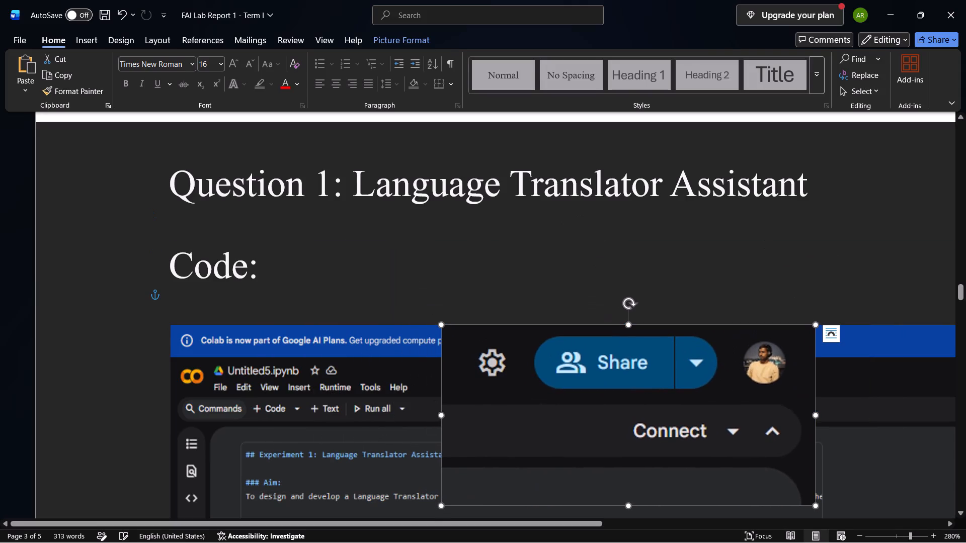
pyautogui.hscroll(-1, 855, 395)
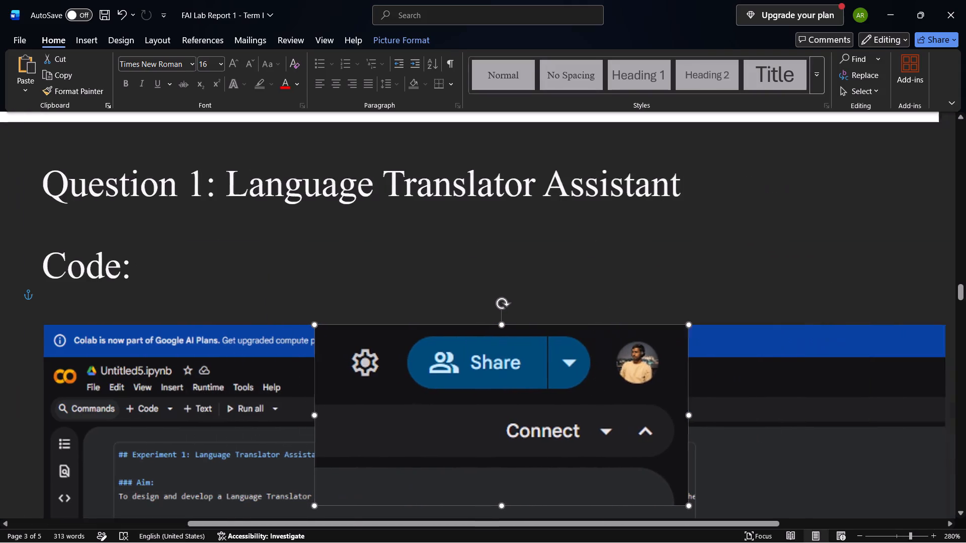
pyautogui.hscroll(-2, 855, 395)
pyautogui.click(244, 412)
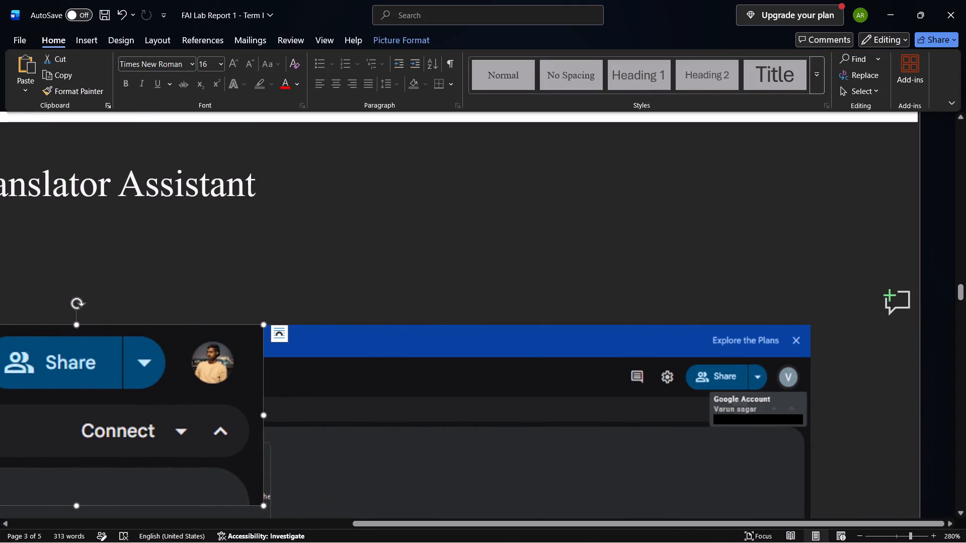
pyautogui.moveTo(169, 405); pyautogui.dragTo(549, 398)
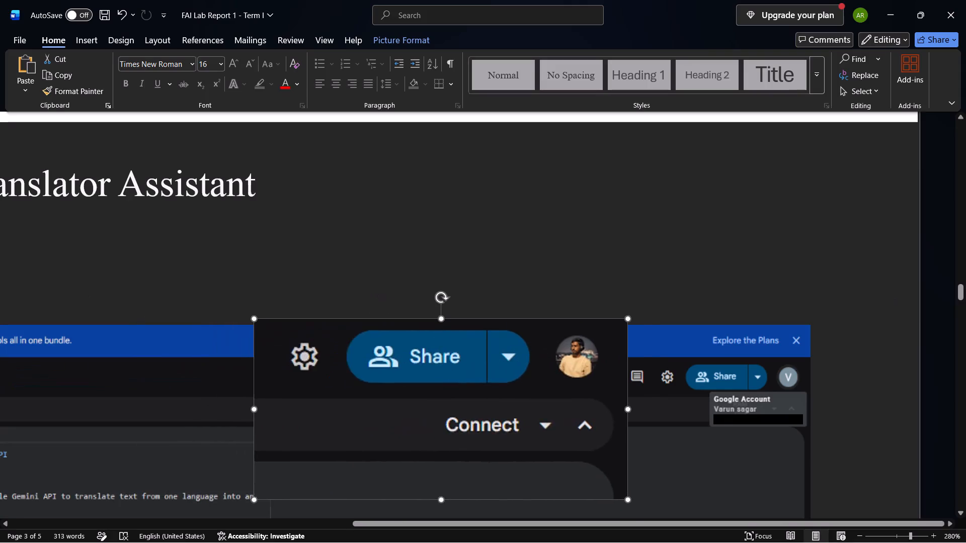
pyautogui.moveTo(549, 398); pyautogui.dragTo(561, 401)
pyautogui.moveTo(552, 401); pyautogui.dragTo(704, 441)
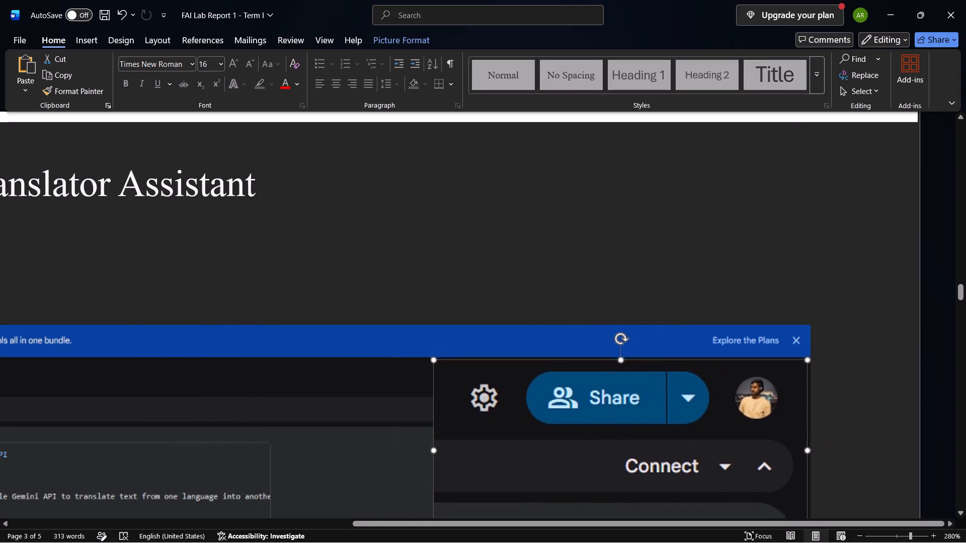
pyautogui.moveTo(704, 441); pyautogui.dragTo(706, 437)
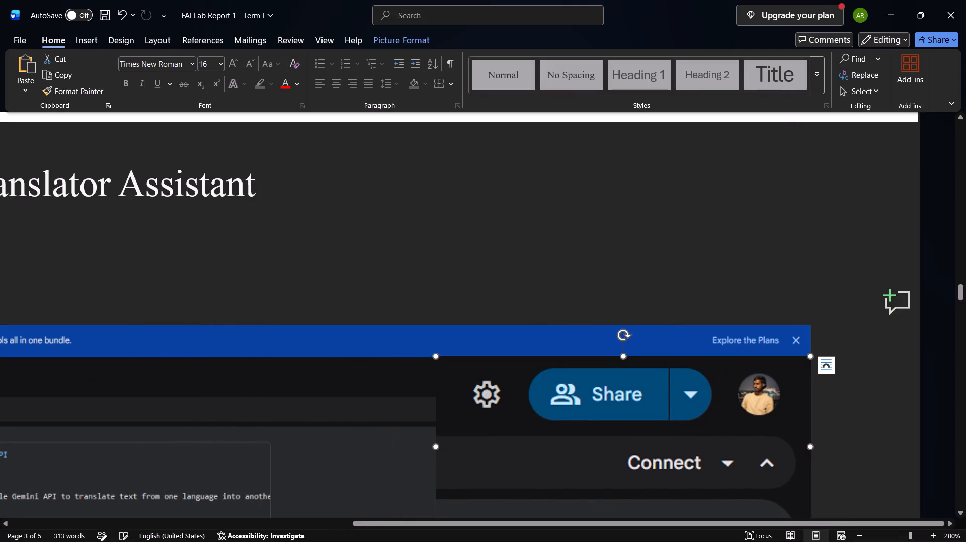
pyautogui.click(704, 437)
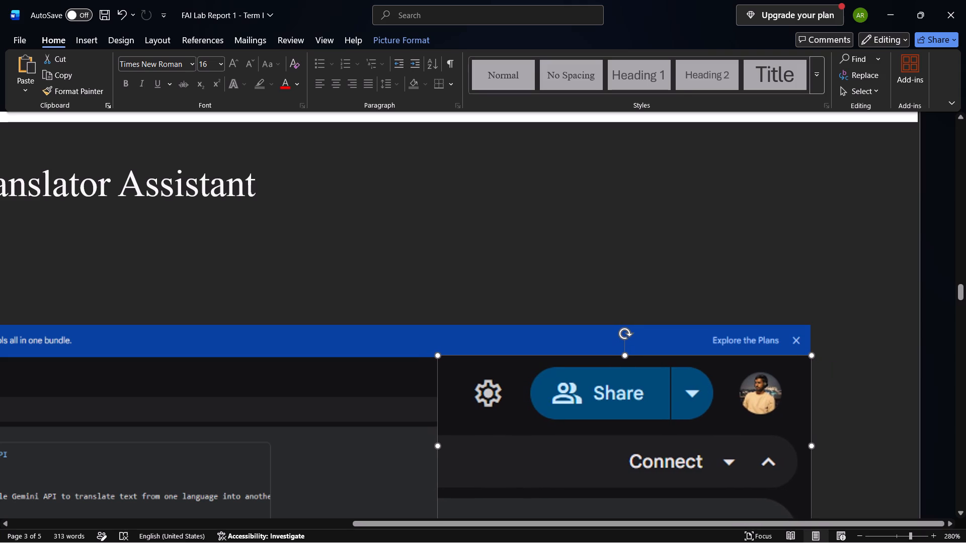
# Scale the header snippet down from its lower-left corner until its Share control and Connect row match the code screenshot's header bars.
pyautogui.scroll(-1, 704, 437)
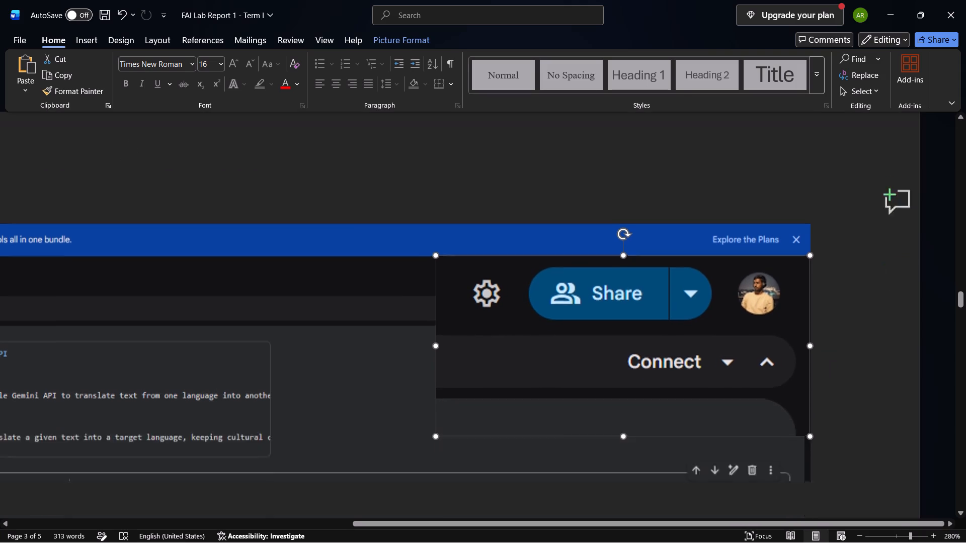
pyautogui.scroll(-1, 704, 437)
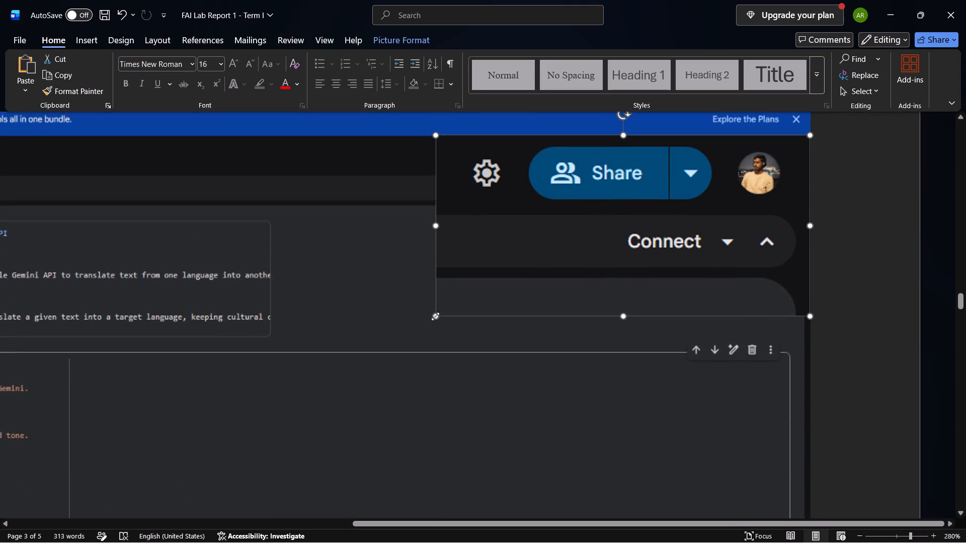
pyautogui.moveTo(437, 317); pyautogui.dragTo(589, 193)
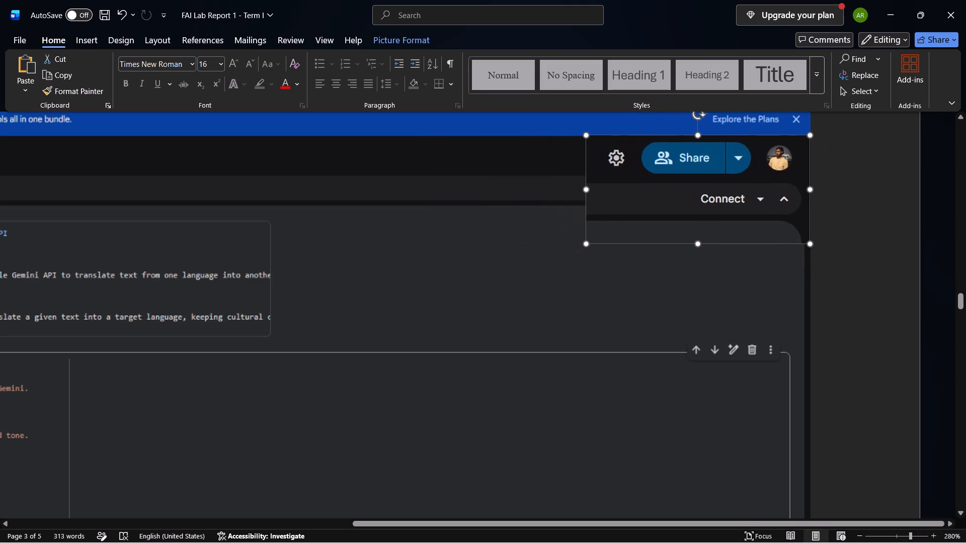
pyautogui.moveTo(589, 193); pyautogui.dragTo(633, 183)
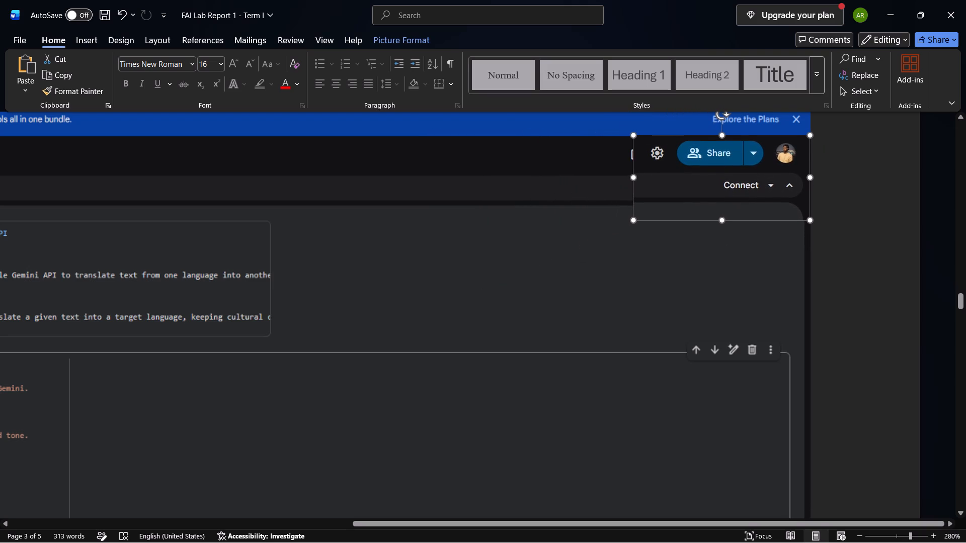
pyautogui.moveTo(633, 183); pyautogui.dragTo(630, 194)
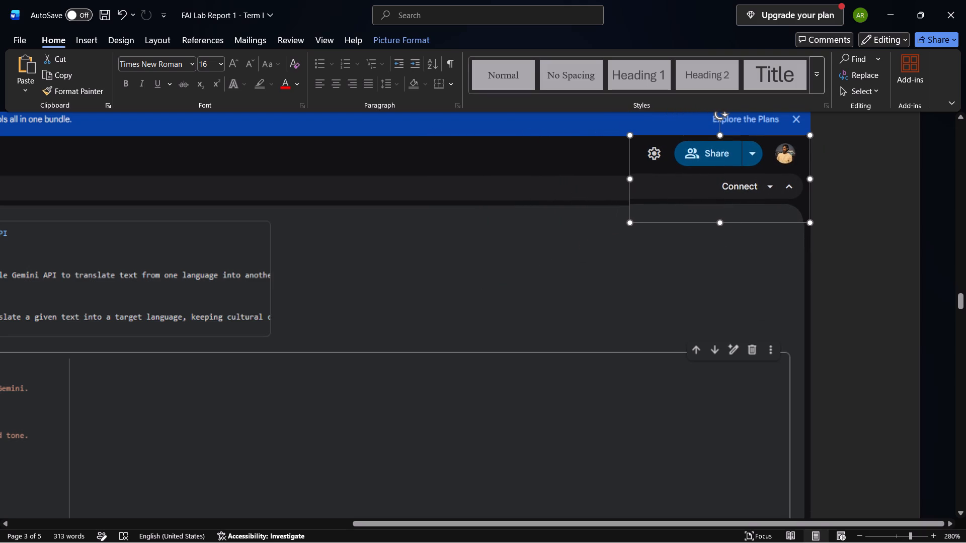
pyautogui.moveTo(630, 194); pyautogui.dragTo(630, 195)
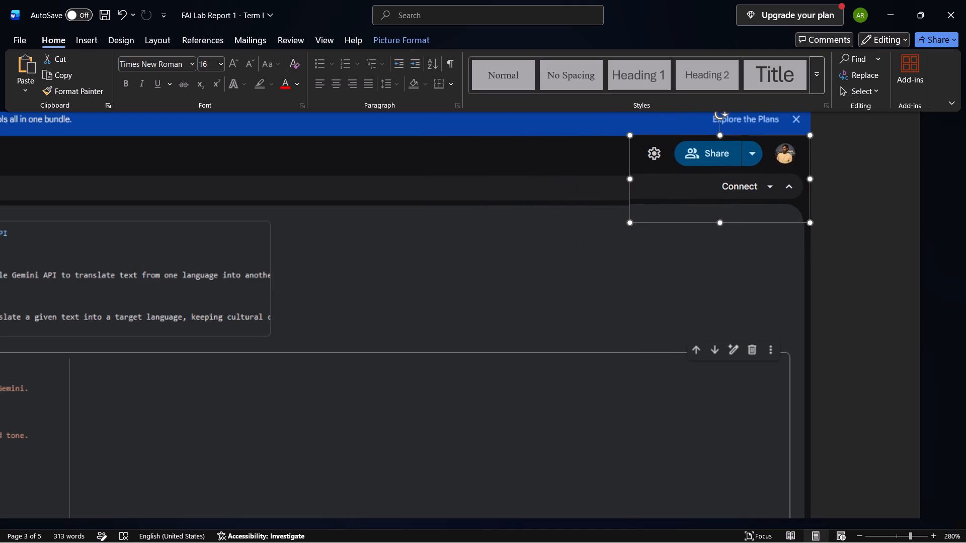
pyautogui.moveTo(630, 195); pyautogui.dragTo(627, 200)
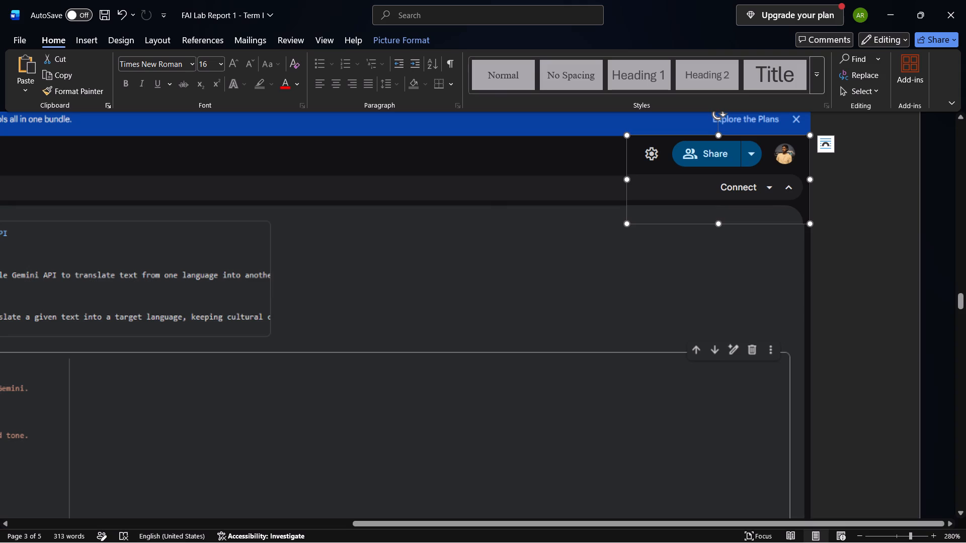
# Nudge the header snippet slightly right and down to line it up with the code screenshot's right edge and header rows.
pyautogui.press('Right')
pyautogui.press('Right')
pyautogui.press('Right')
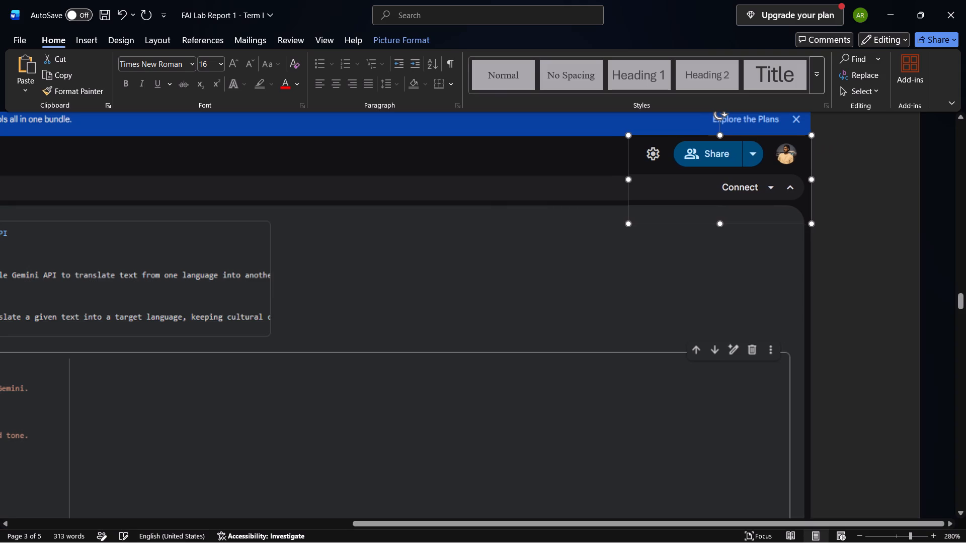
pyautogui.press('Right')
pyautogui.press('Left')
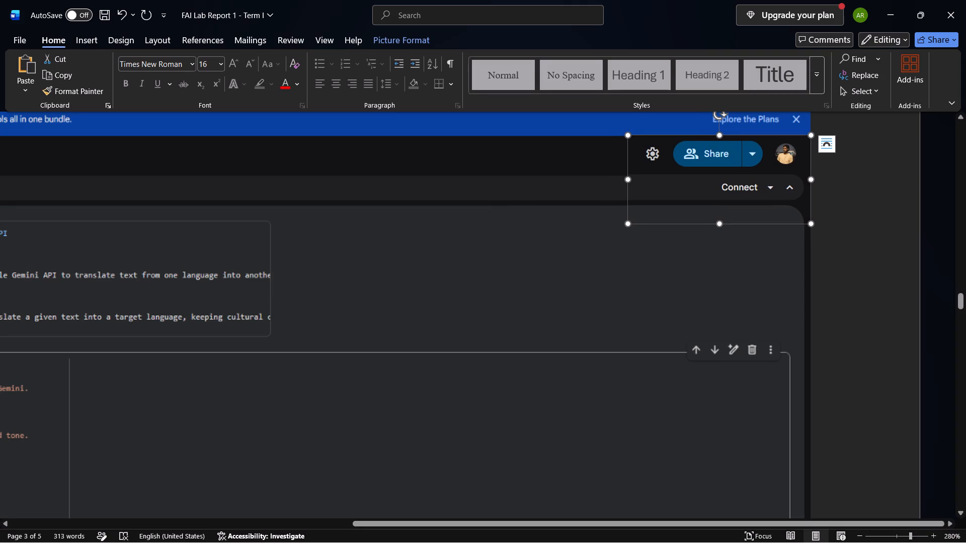
pyautogui.click(717, 280)
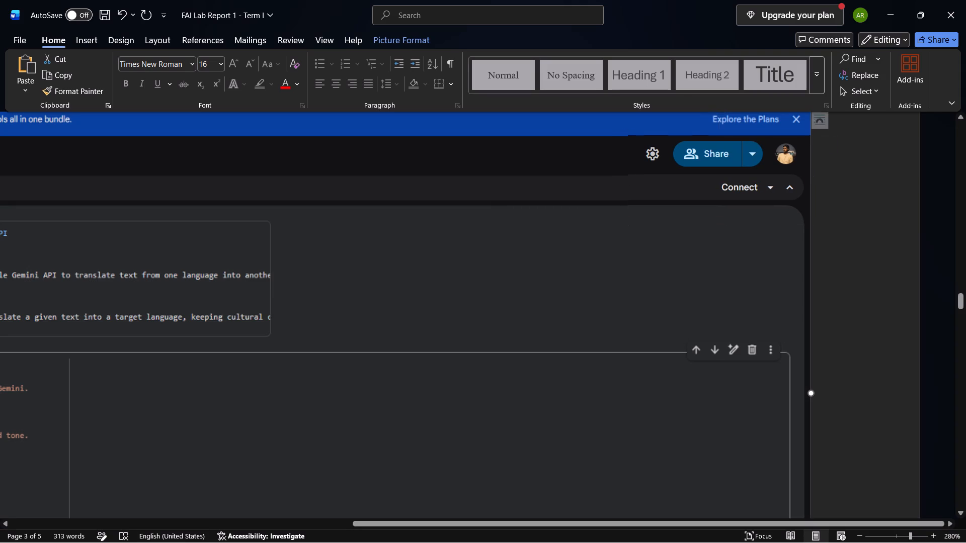
pyautogui.click(725, 177)
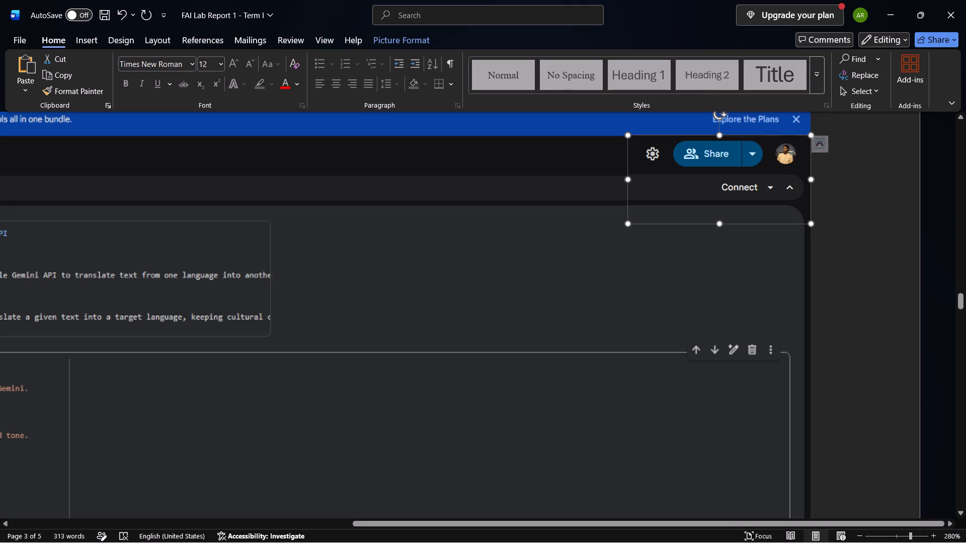
pyautogui.press('Down')
pyautogui.press('Right')
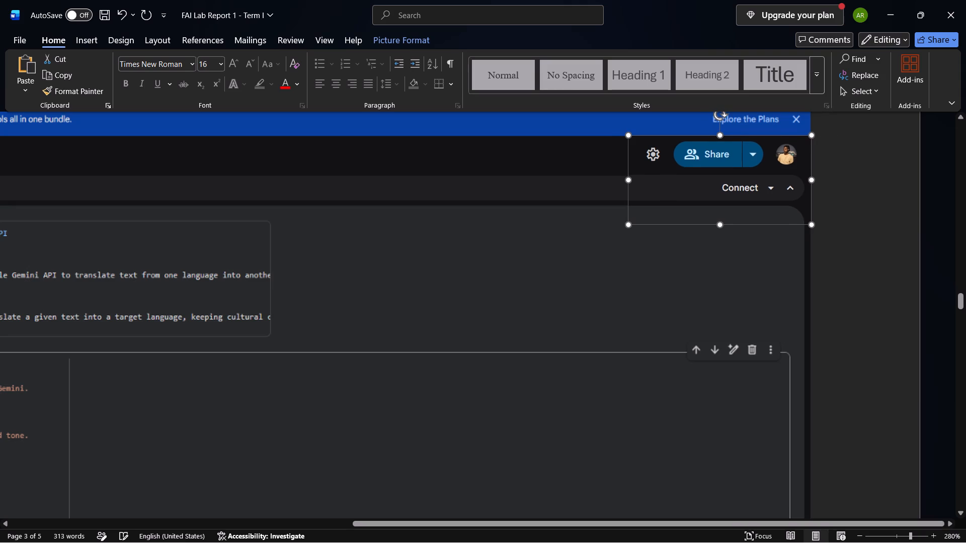
pyautogui.click(722, 270)
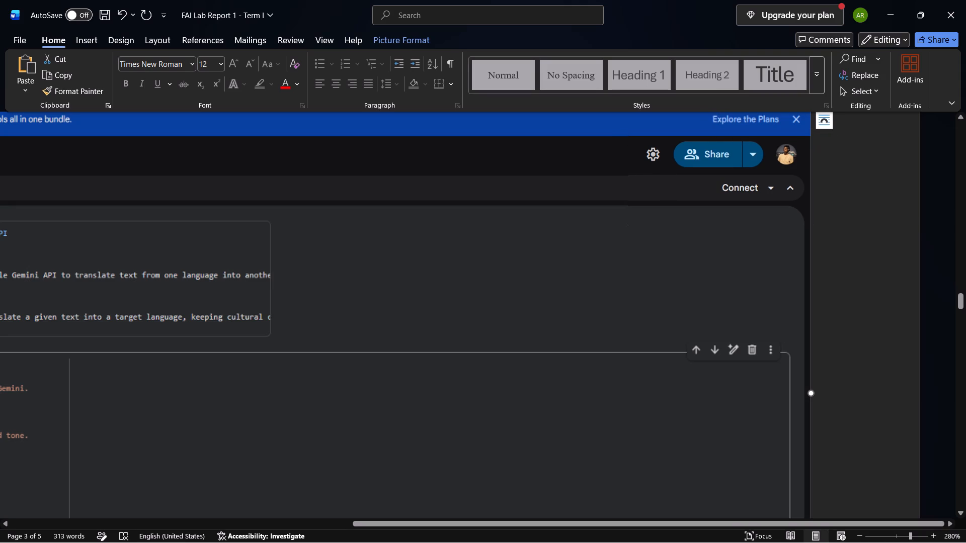
# Shrink the header snippet slightly from its upper-left corner and nudge it three increments left to fit the code screenshot's edge.
pyautogui.click(723, 170)
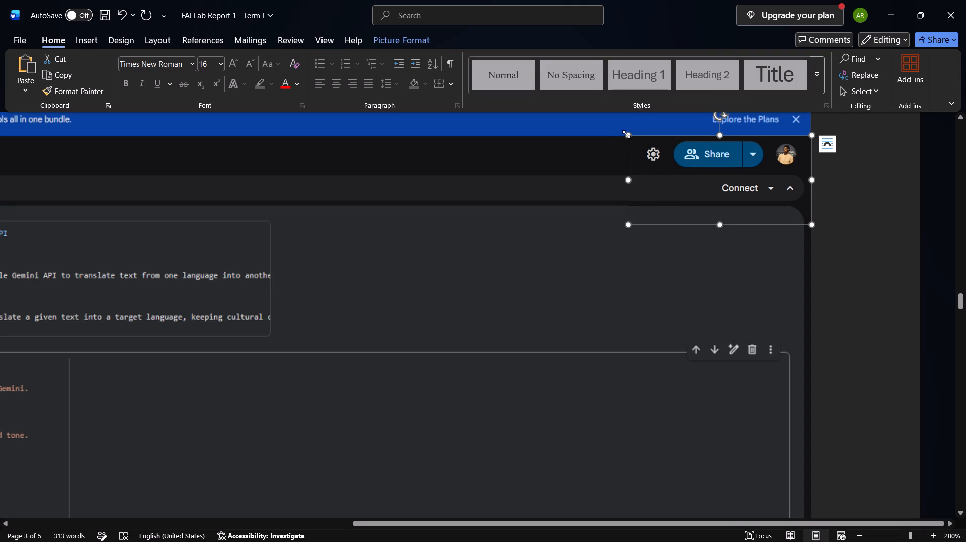
pyautogui.moveTo(626, 134); pyautogui.dragTo(631, 141)
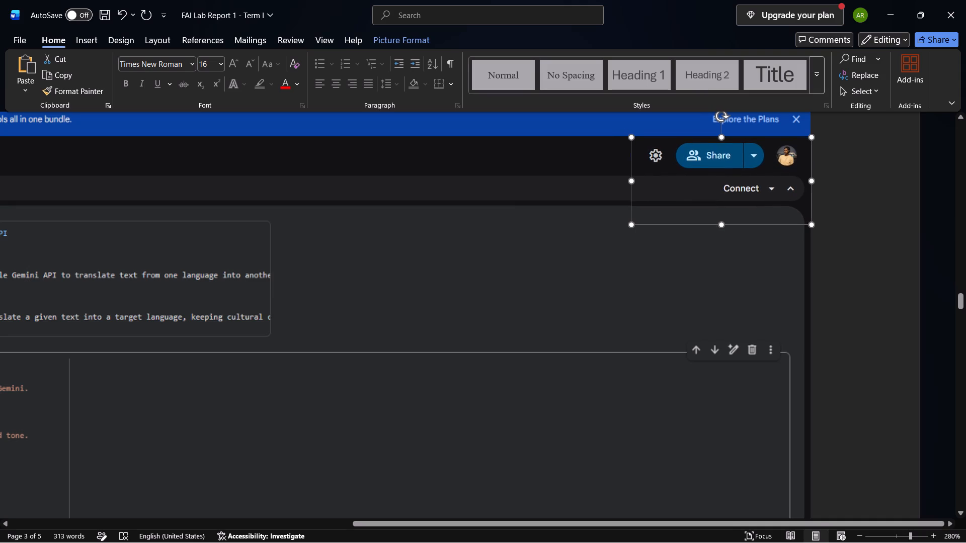
pyautogui.moveTo(631, 141); pyautogui.dragTo(632, 141)
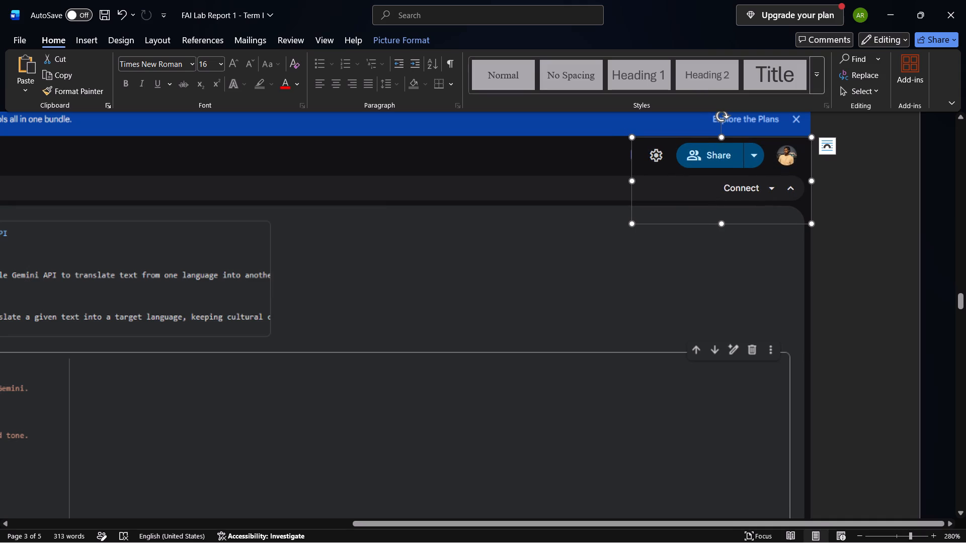
pyautogui.click(719, 245)
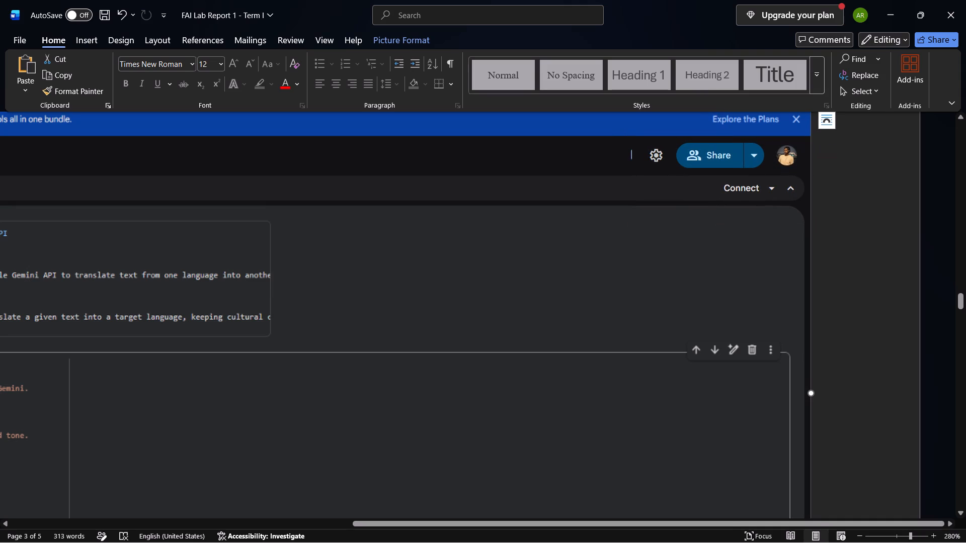
pyautogui.click(647, 164)
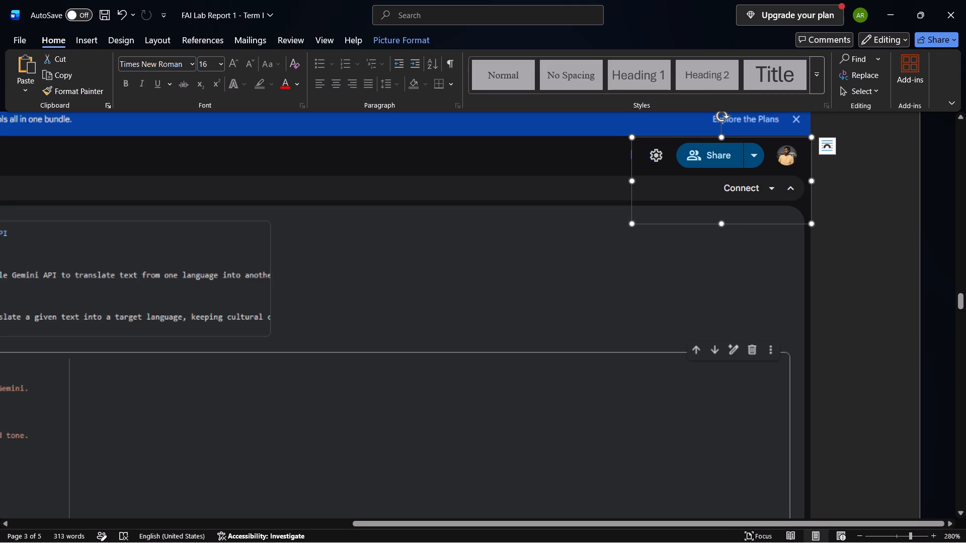
pyautogui.press('Left')
pyautogui.press('Left')
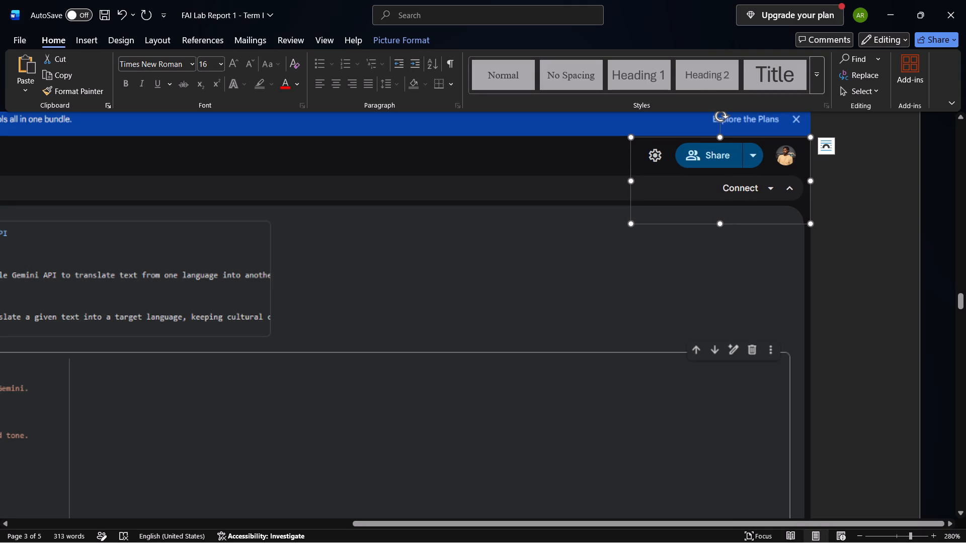
pyautogui.press('Left')
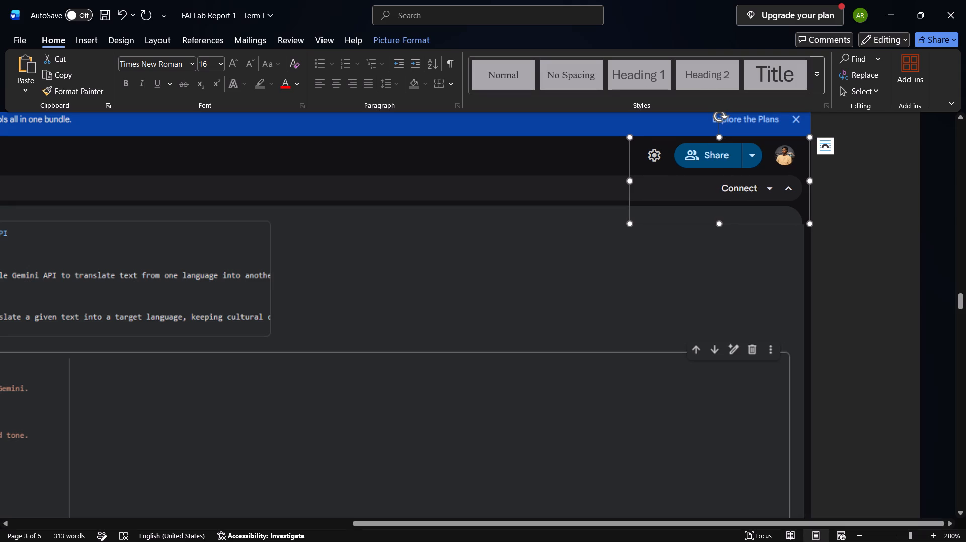
# Enlarge the header snippet marginally from its lower-right corner, and nudge it one increment up and one left for final alignment.
pyautogui.keyDown('ctrl'); pyautogui.scroll(10, 754, 291); pyautogui.keyUp('ctrl')
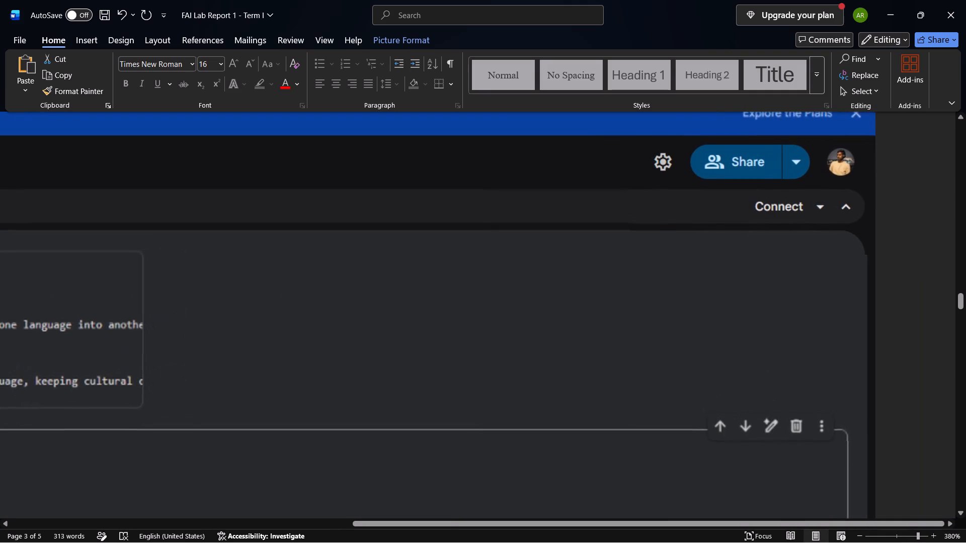
pyautogui.hscroll(-1, 754, 291)
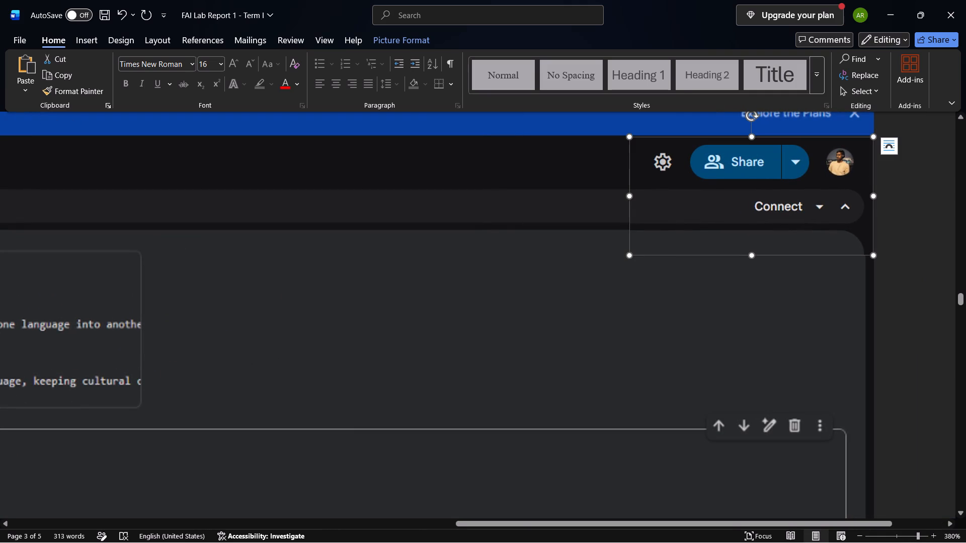
pyautogui.click(874, 257)
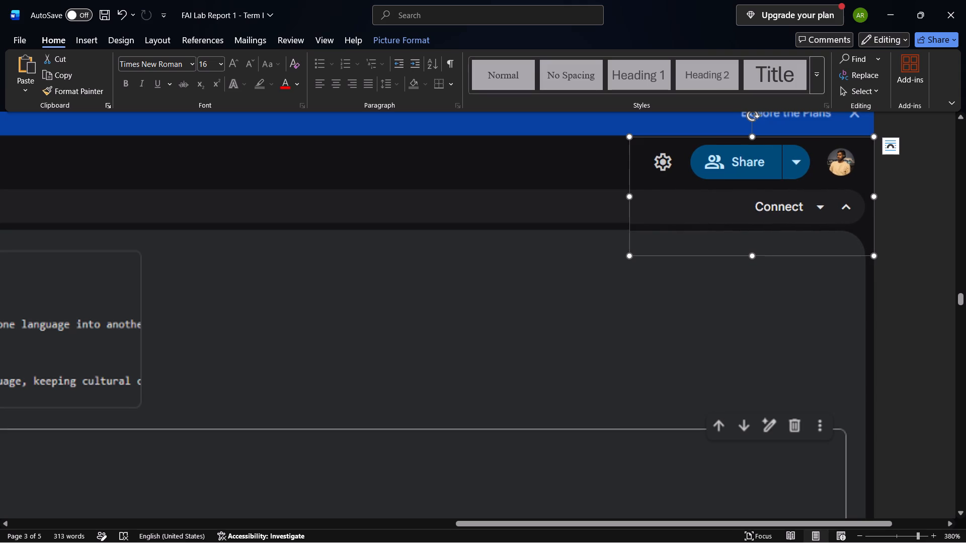
pyautogui.click(822, 291)
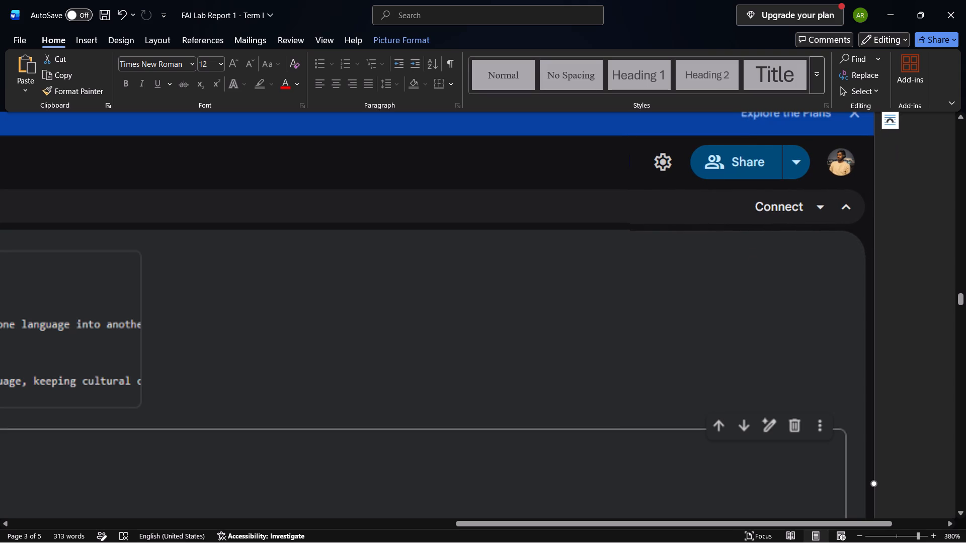
pyautogui.click(761, 203)
pyautogui.press('Up')
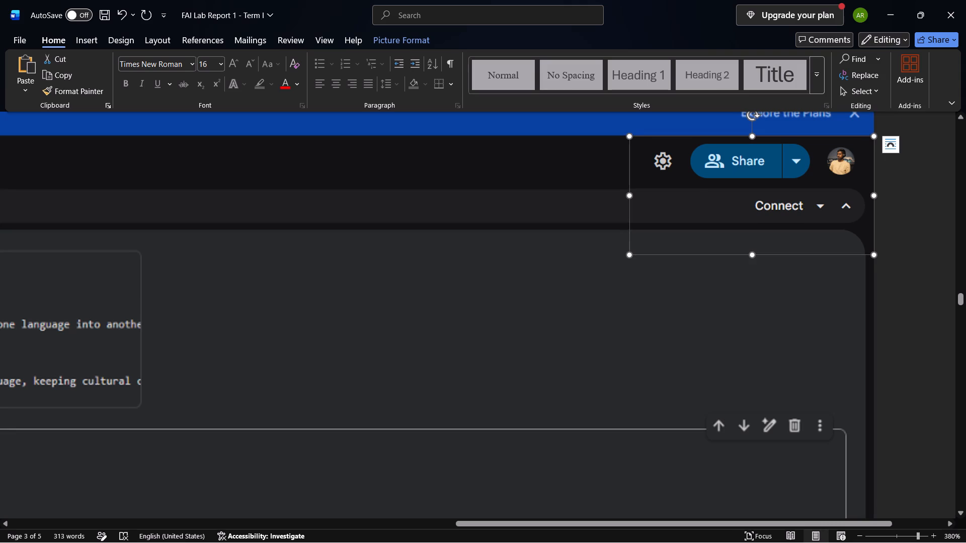
pyautogui.press('Left')
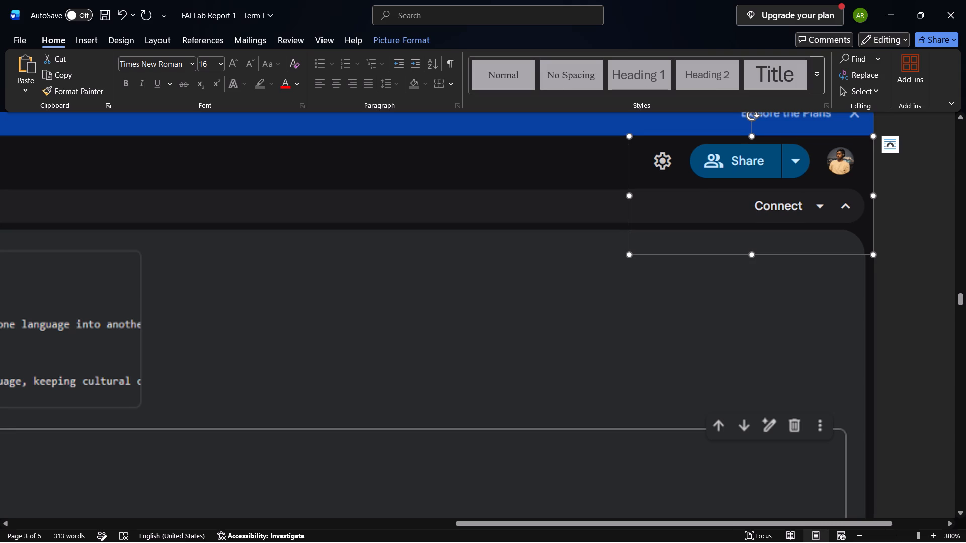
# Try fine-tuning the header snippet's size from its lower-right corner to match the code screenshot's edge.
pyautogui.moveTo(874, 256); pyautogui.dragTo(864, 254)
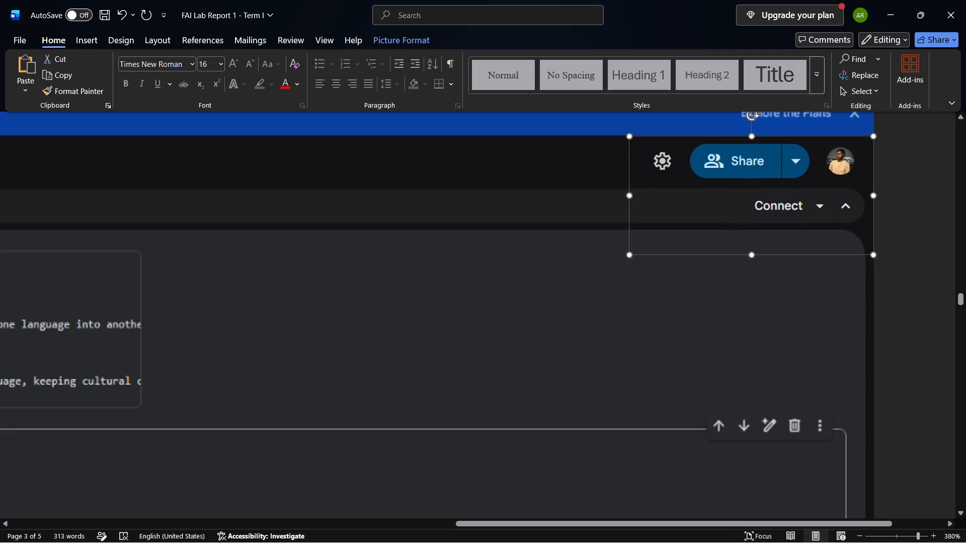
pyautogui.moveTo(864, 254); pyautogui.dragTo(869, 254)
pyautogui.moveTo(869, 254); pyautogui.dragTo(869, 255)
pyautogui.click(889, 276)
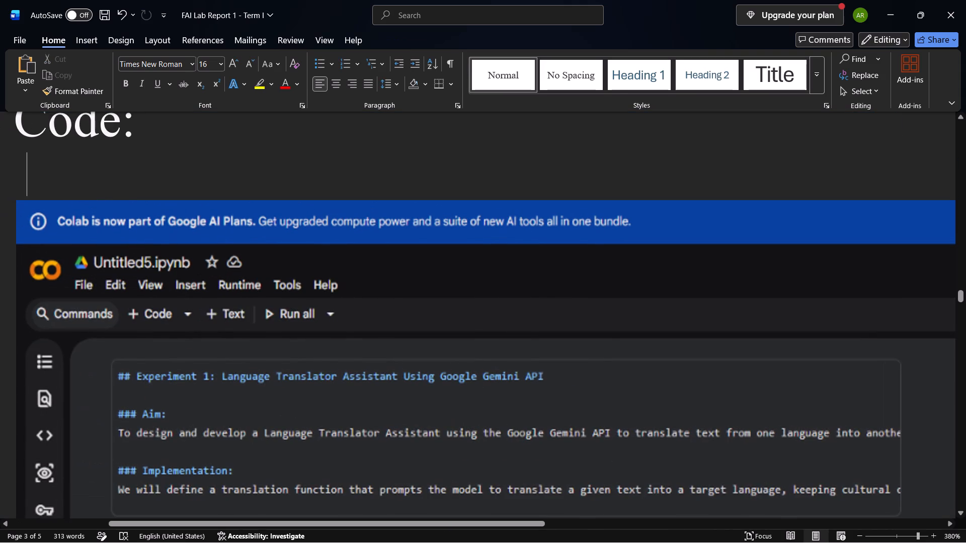
# Delete the header snippet placed over the Question 1 code screenshot's upper-right corner.
pyautogui.hscroll(-3, 889, 276)
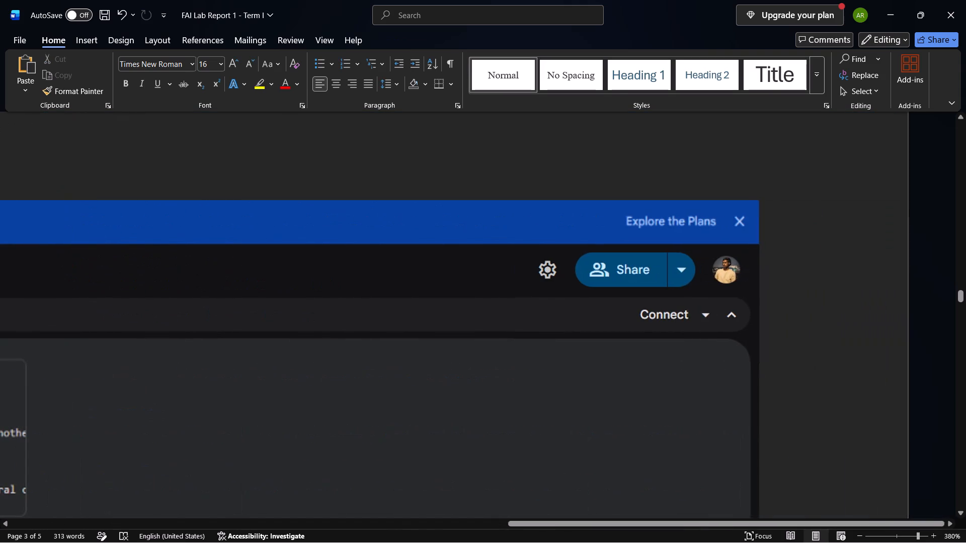
pyautogui.hscroll(-1, 889, 276)
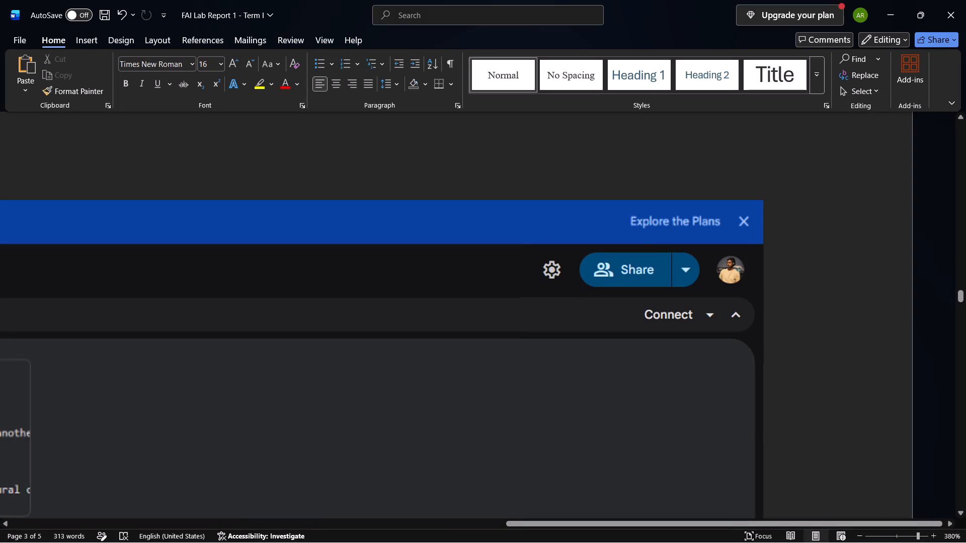
pyautogui.click(734, 288)
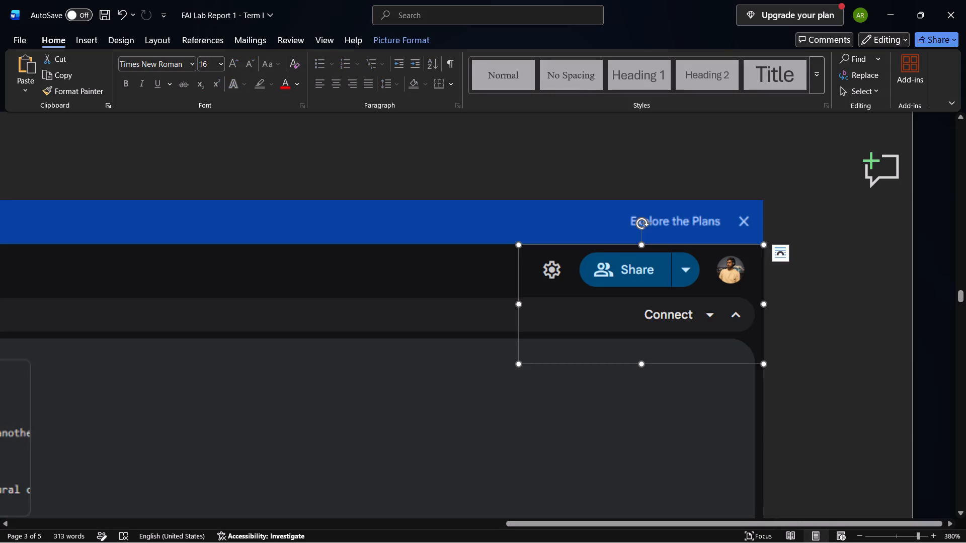
pyautogui.press('BackSpace')
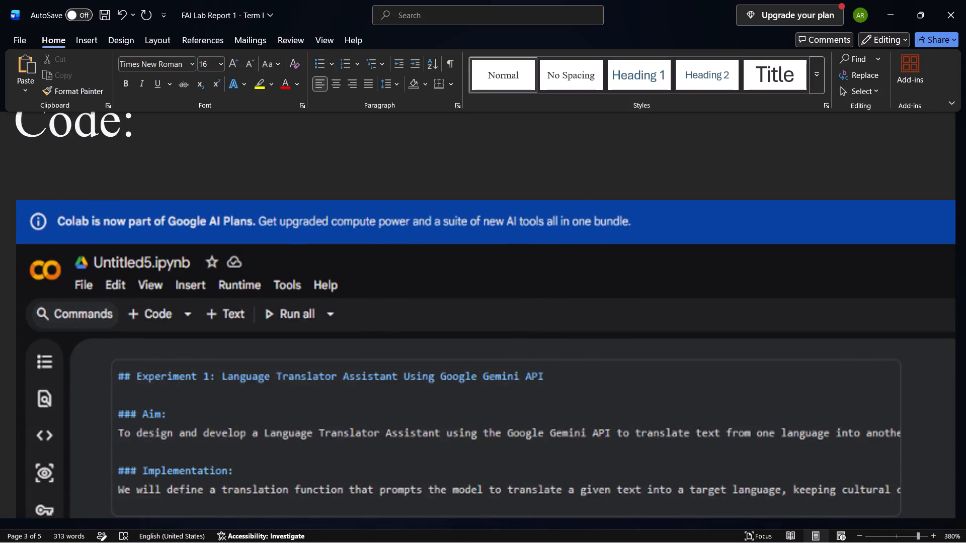
# Switch to Colab in Chrome and capture the upper-right header with settings, Share, the profile picture and the Google Account tooltip.
pyautogui.hotkey('alt', 'Tab')
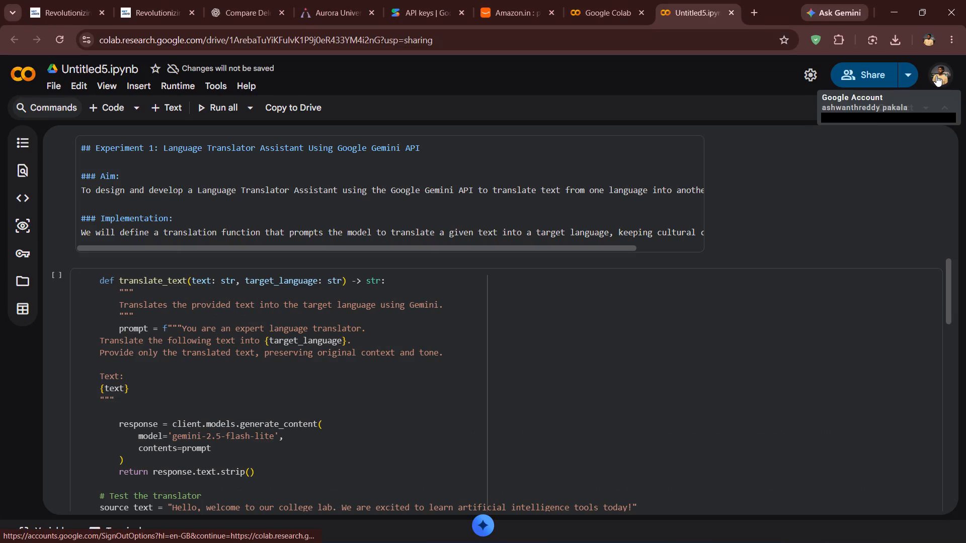
pyautogui.press('Print')
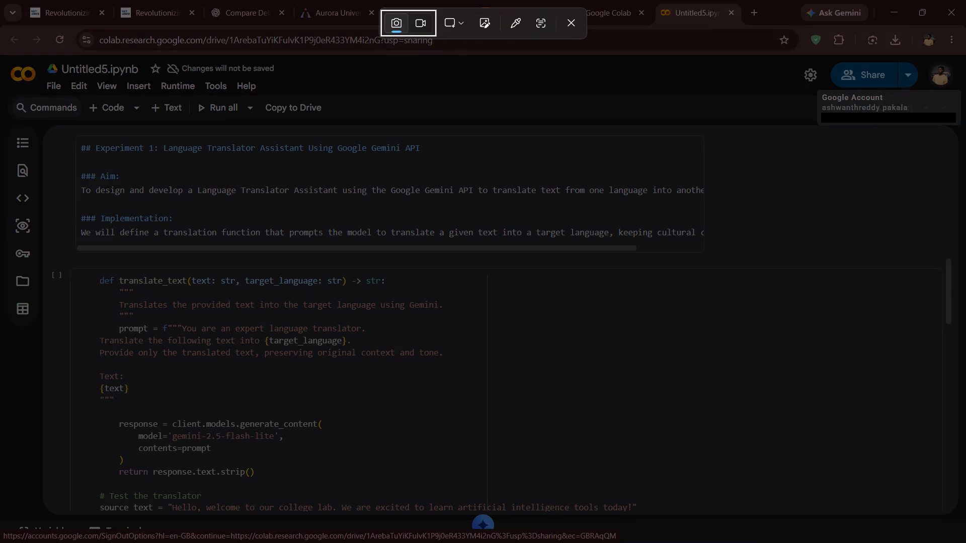
pyautogui.moveTo(797, 58); pyautogui.dragTo(965, 132)
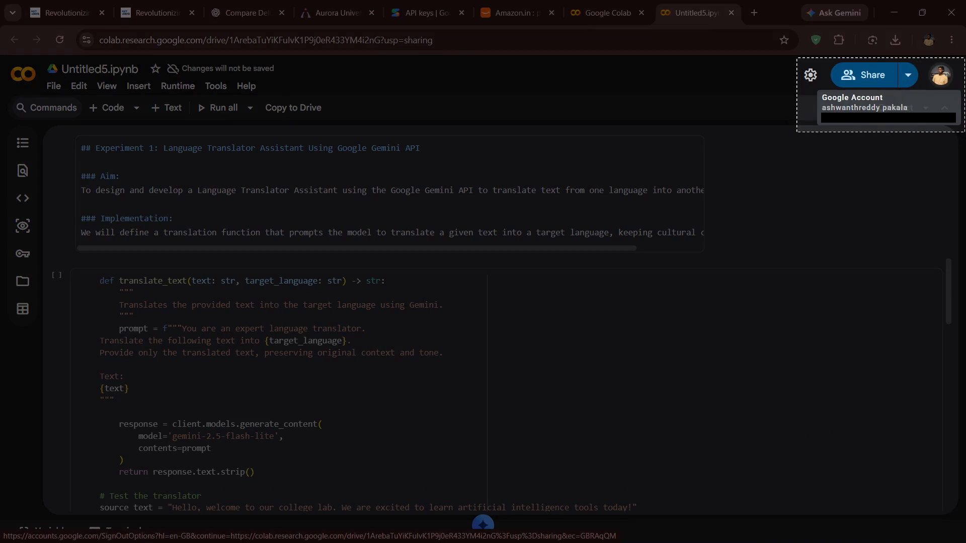
pyautogui.moveTo(965, 132); pyautogui.dragTo(965, 129)
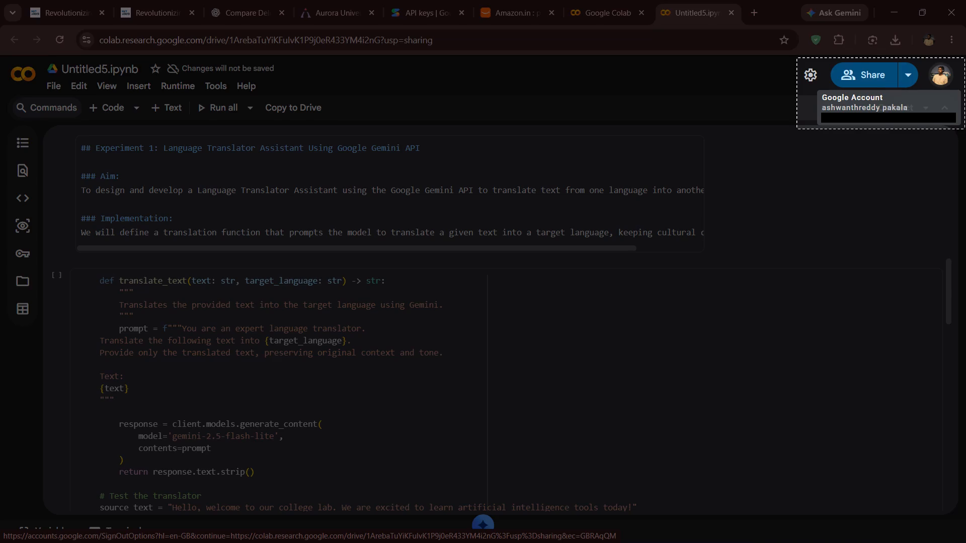
pyautogui.moveTo(965, 129); pyautogui.dragTo(965, 130)
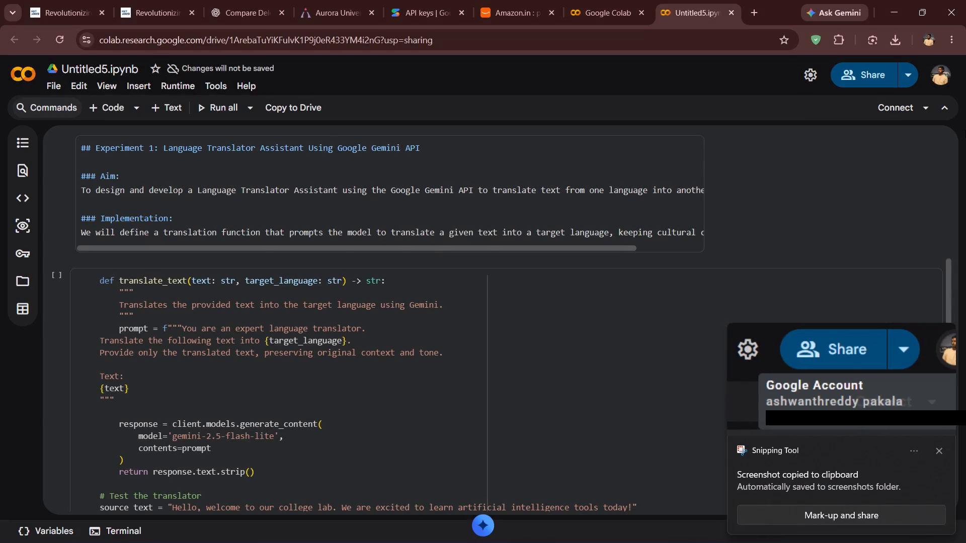
# Switch to the Word report, paste the new account header snippet below the Code heading, and apply Tight text wrapping.
pyautogui.hotkey('alt', 'Tab')
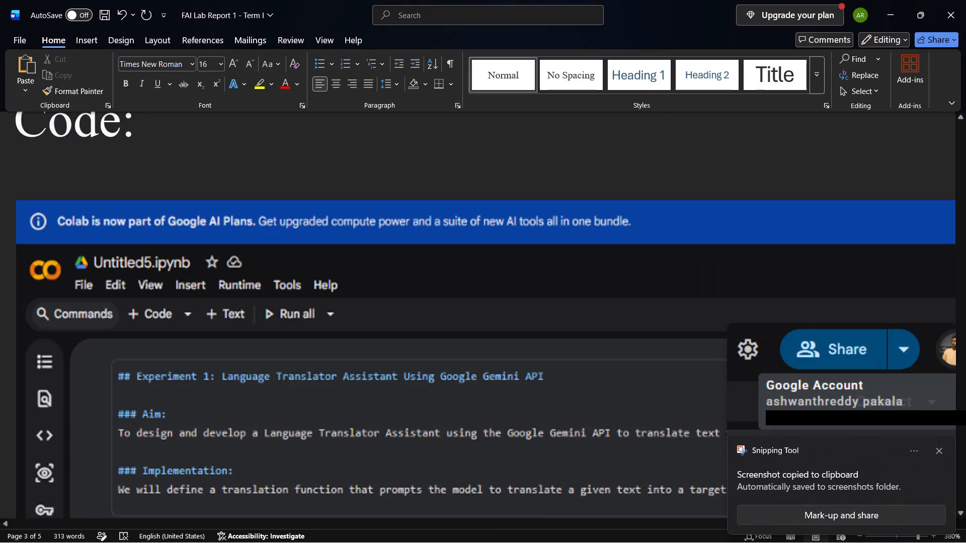
pyautogui.hotkey('ctrl', 'v')
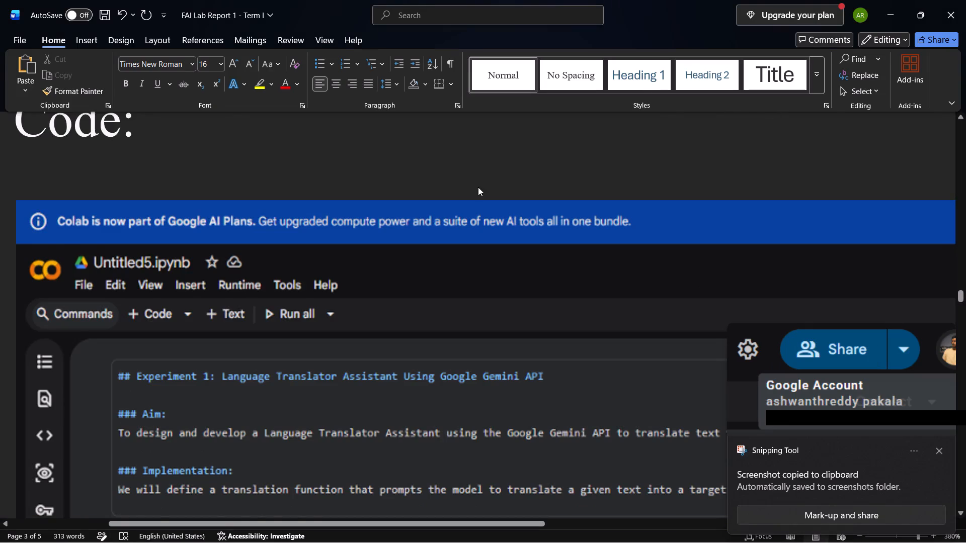
pyautogui.click(414, 255)
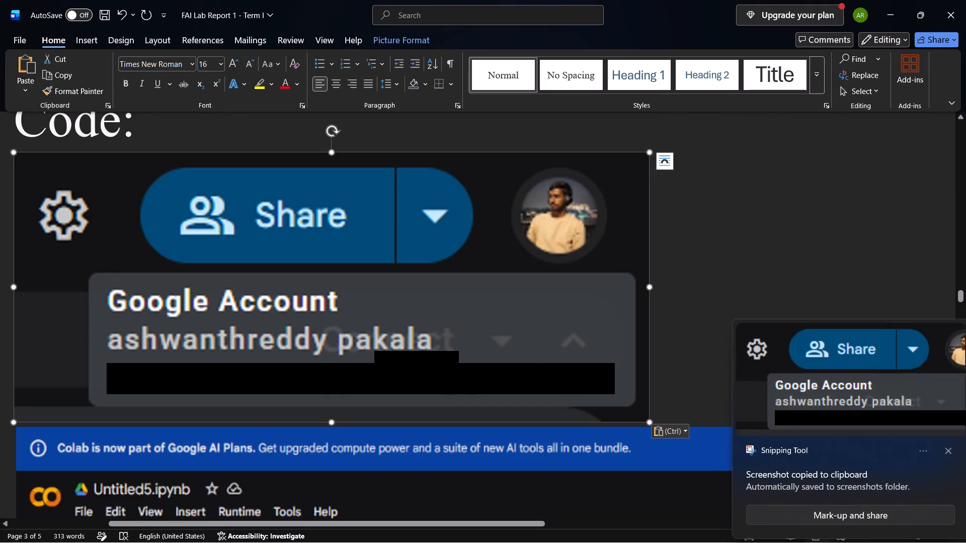
pyautogui.click(666, 164)
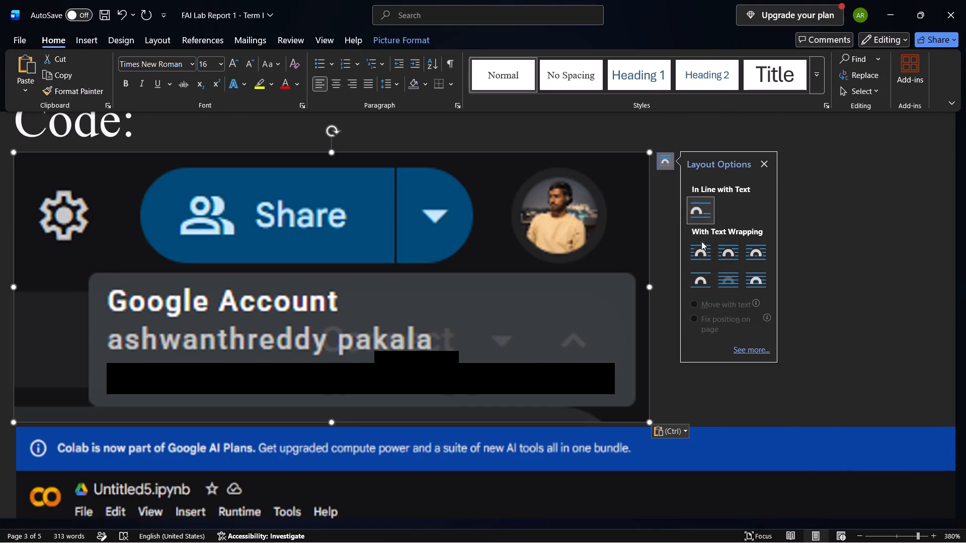
pyautogui.click(722, 247)
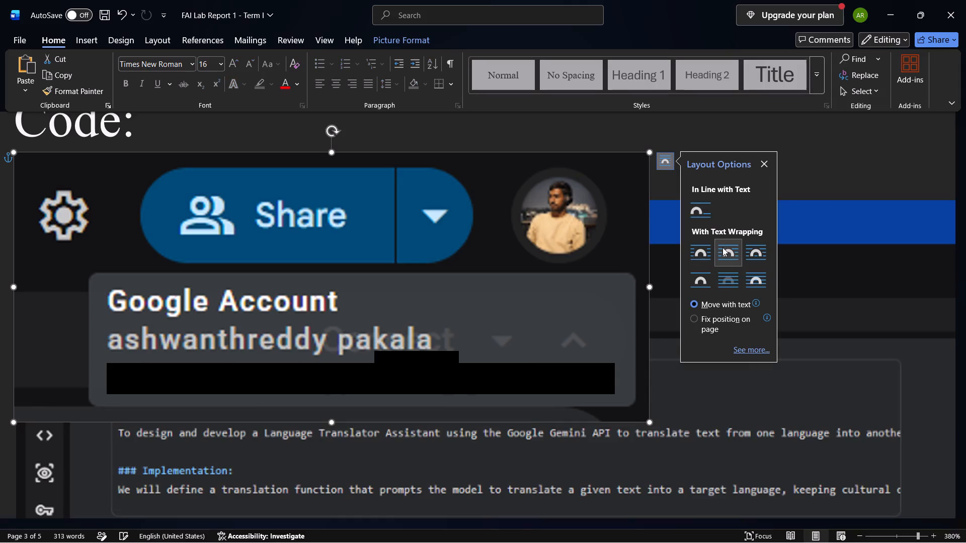
# Move the new account header snippet across to the right end of the code screenshot's header.
pyautogui.moveTo(432, 294); pyautogui.dragTo(549, 325)
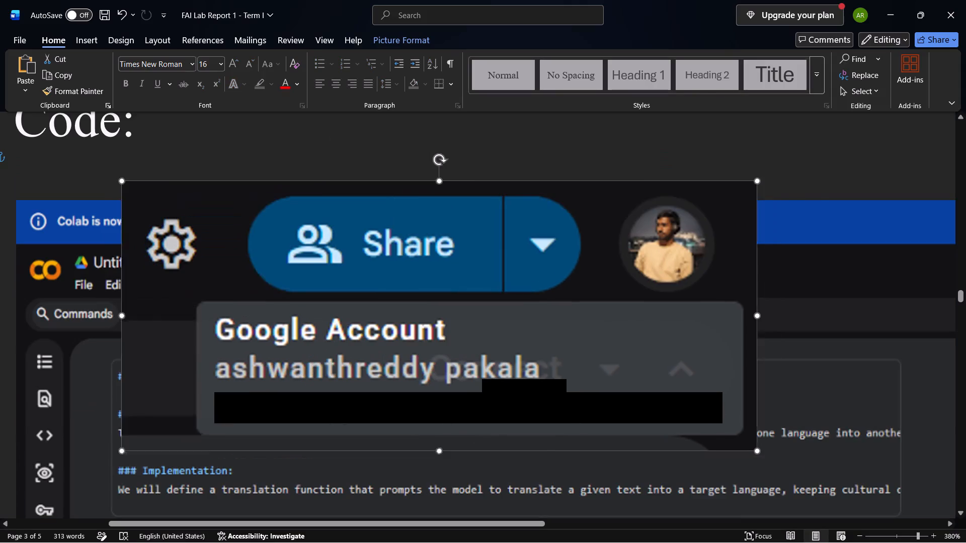
pyautogui.moveTo(549, 325); pyautogui.dragTo(673, 357)
pyautogui.hscroll(-3, 673, 357)
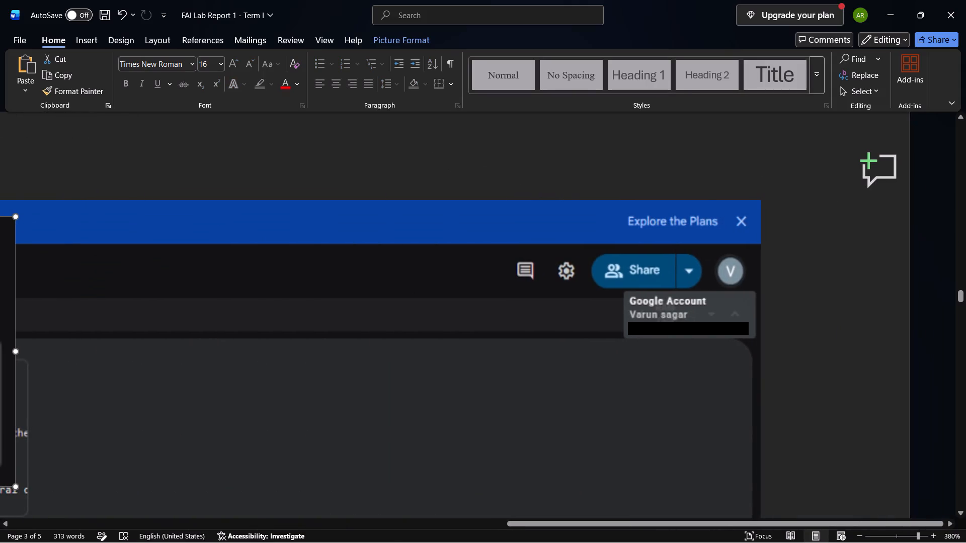
pyautogui.moveTo(5, 331); pyautogui.dragTo(310, 332)
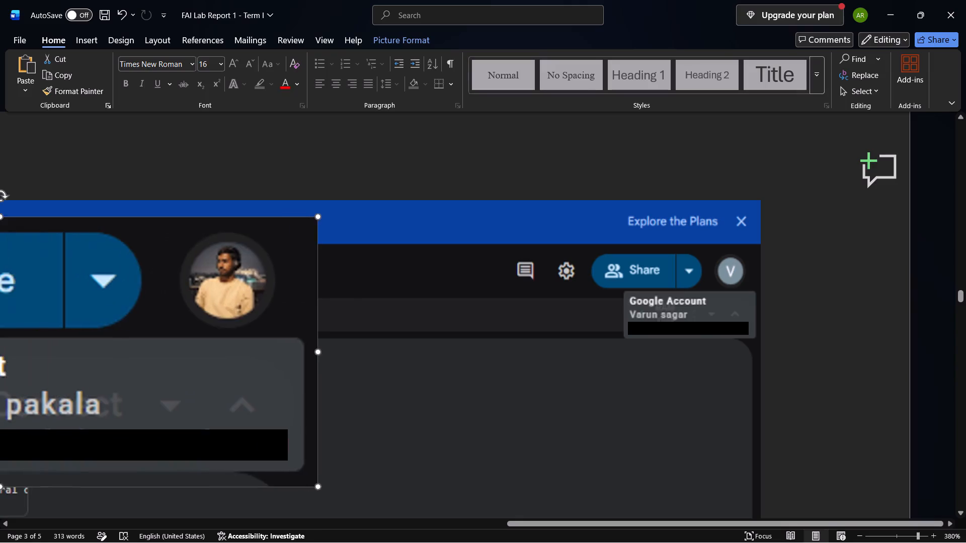
pyautogui.moveTo(310, 332); pyautogui.dragTo(522, 333)
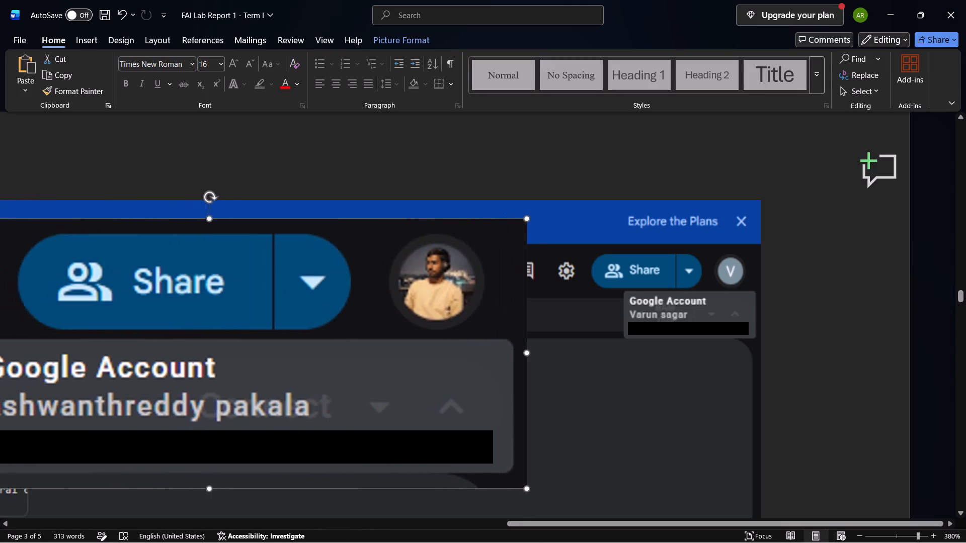
pyautogui.moveTo(522, 333); pyautogui.dragTo(721, 346)
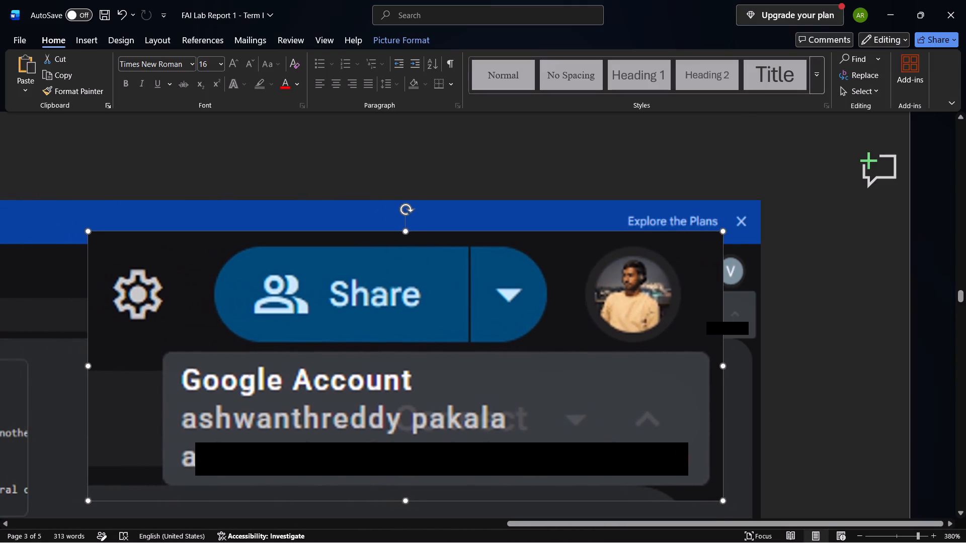
pyautogui.moveTo(721, 346); pyautogui.dragTo(737, 346)
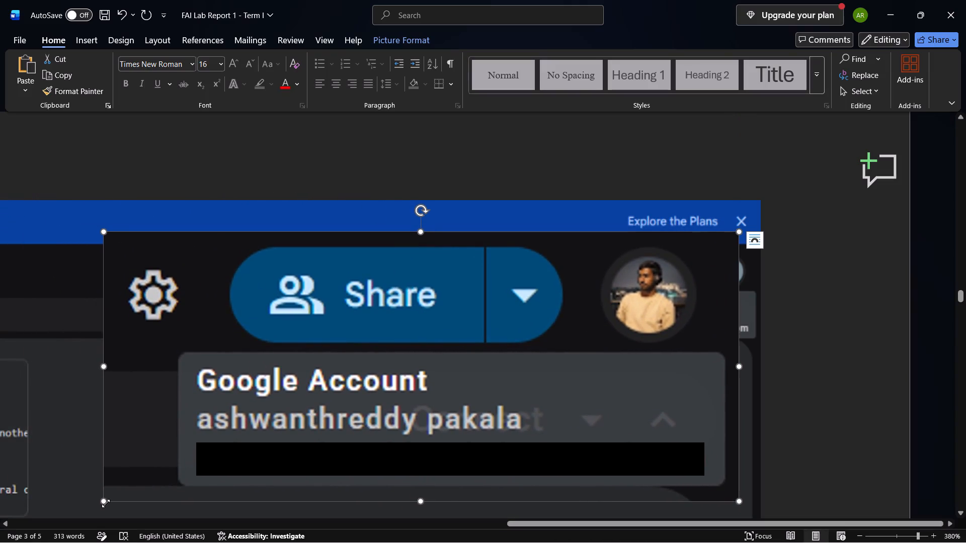
# Scale the account header snippet down from its lower-left corner to roughly the old account header's size.
pyautogui.moveTo(103, 501); pyautogui.dragTo(398, 382)
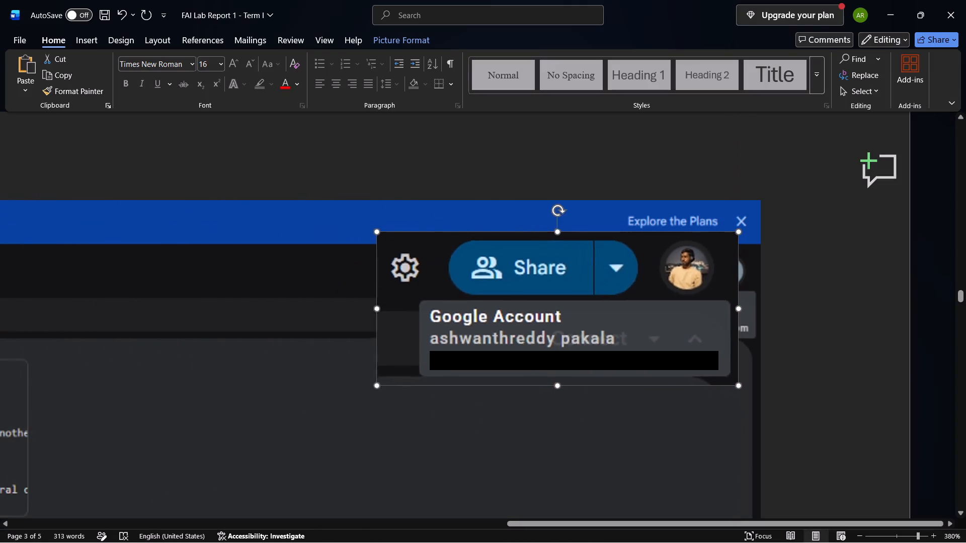
pyautogui.moveTo(398, 382); pyautogui.dragTo(586, 320)
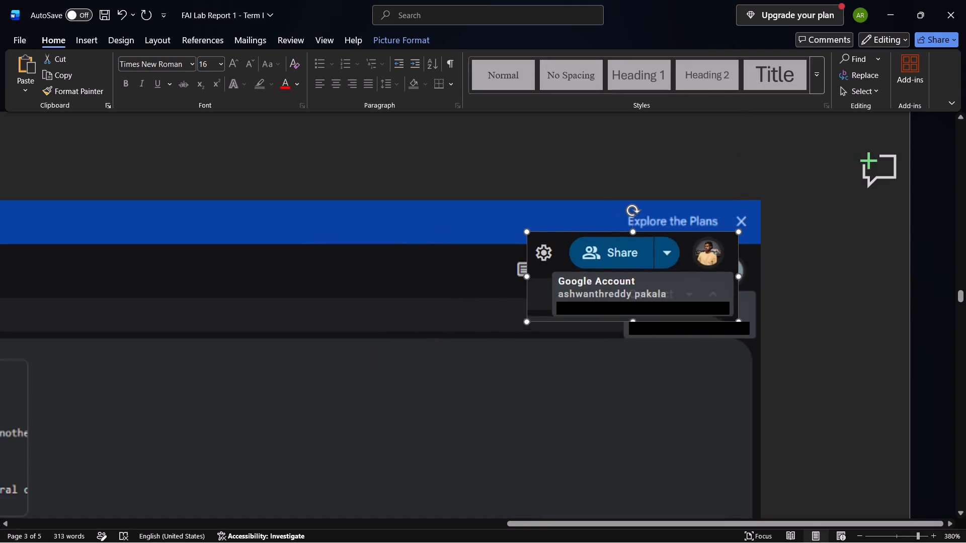
pyautogui.moveTo(586, 320); pyautogui.dragTo(583, 317)
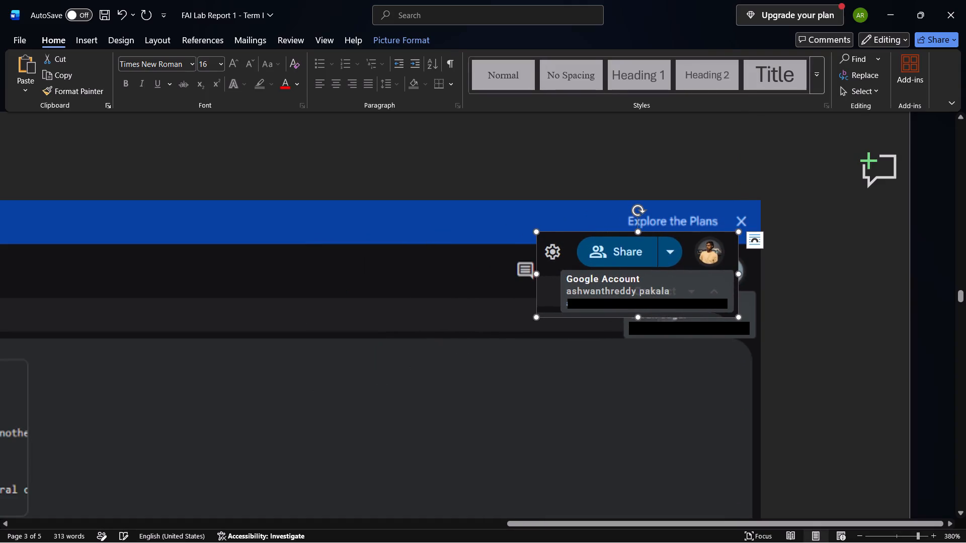
# Place the snippet just below the old account header for comparison and enlarge it slightly from its lower-left corner.
pyautogui.moveTo(620, 287); pyautogui.dragTo(645, 312)
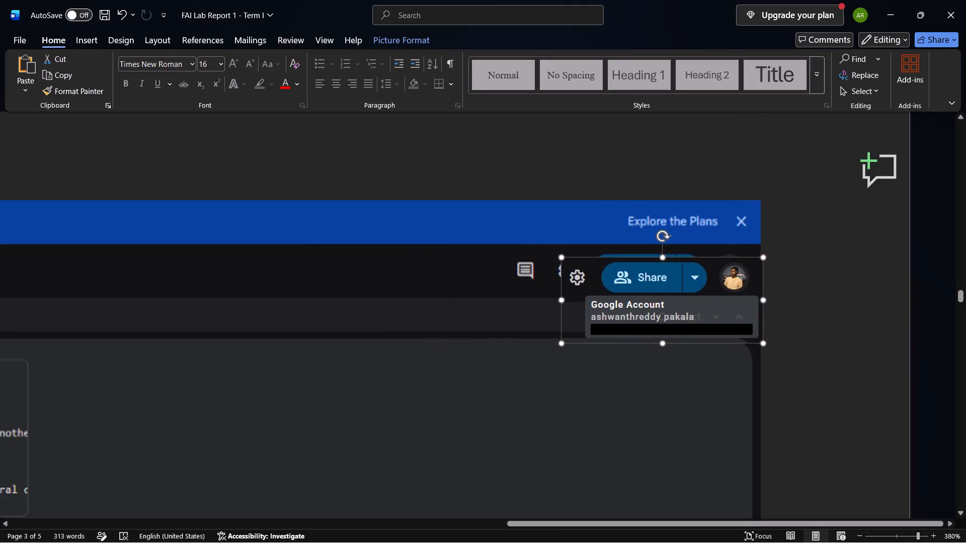
pyautogui.moveTo(645, 312); pyautogui.dragTo(635, 337)
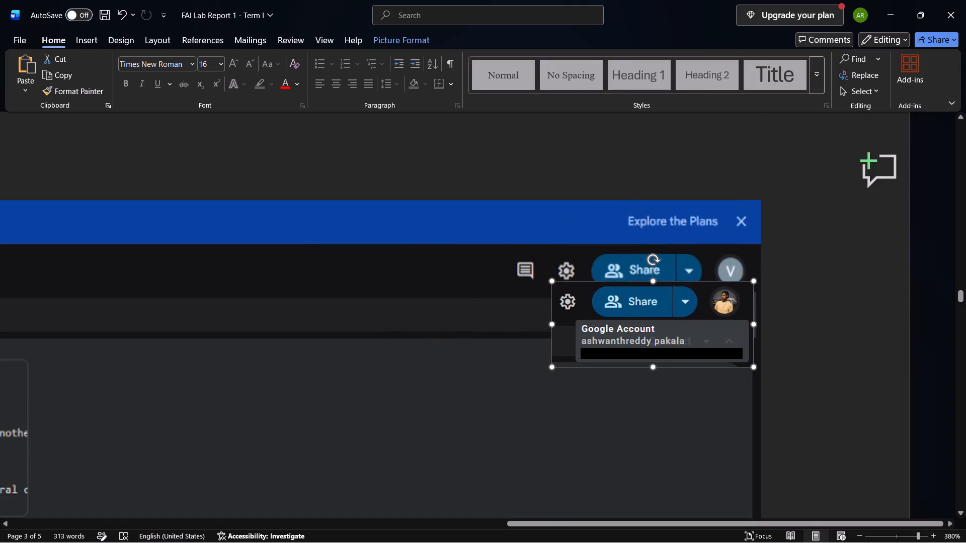
pyautogui.moveTo(635, 337); pyautogui.dragTo(637, 392)
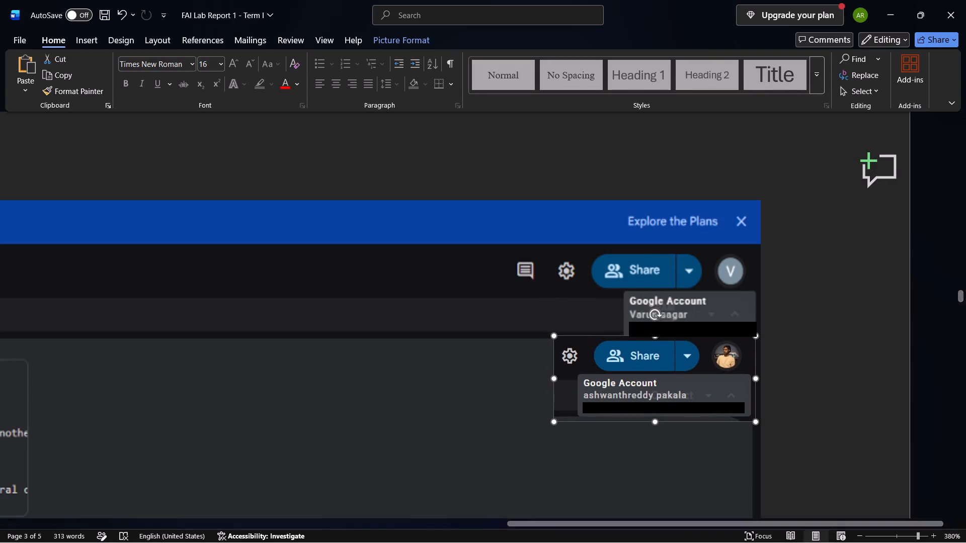
pyautogui.moveTo(637, 392); pyautogui.dragTo(638, 398)
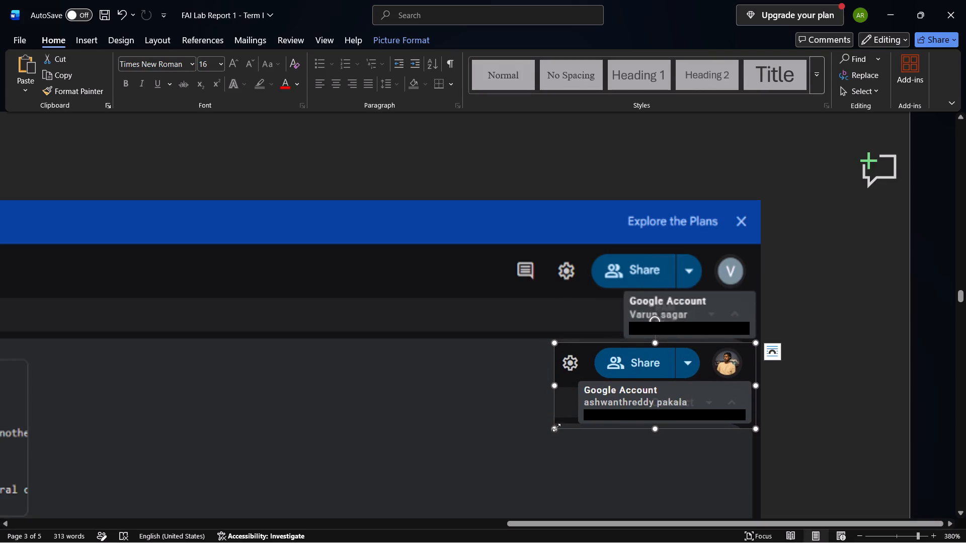
pyautogui.click(554, 431)
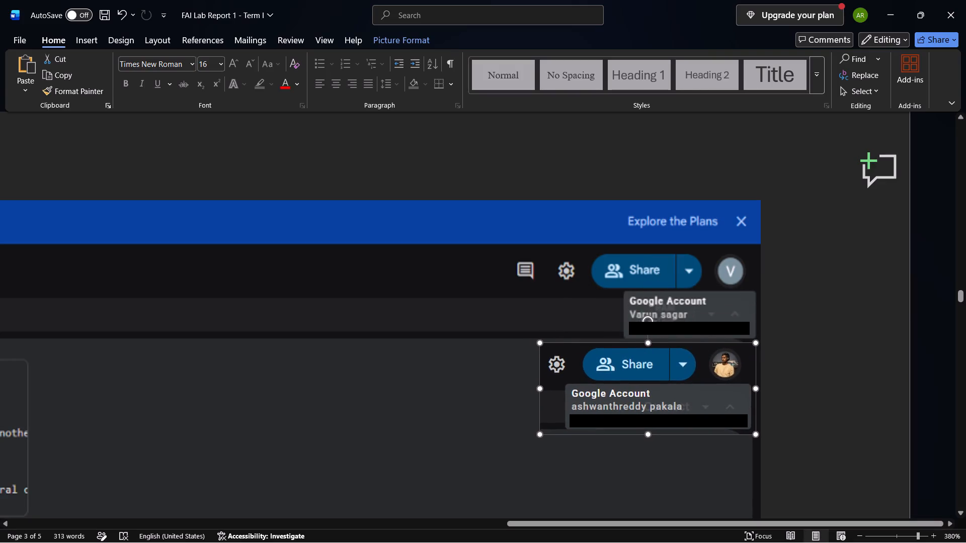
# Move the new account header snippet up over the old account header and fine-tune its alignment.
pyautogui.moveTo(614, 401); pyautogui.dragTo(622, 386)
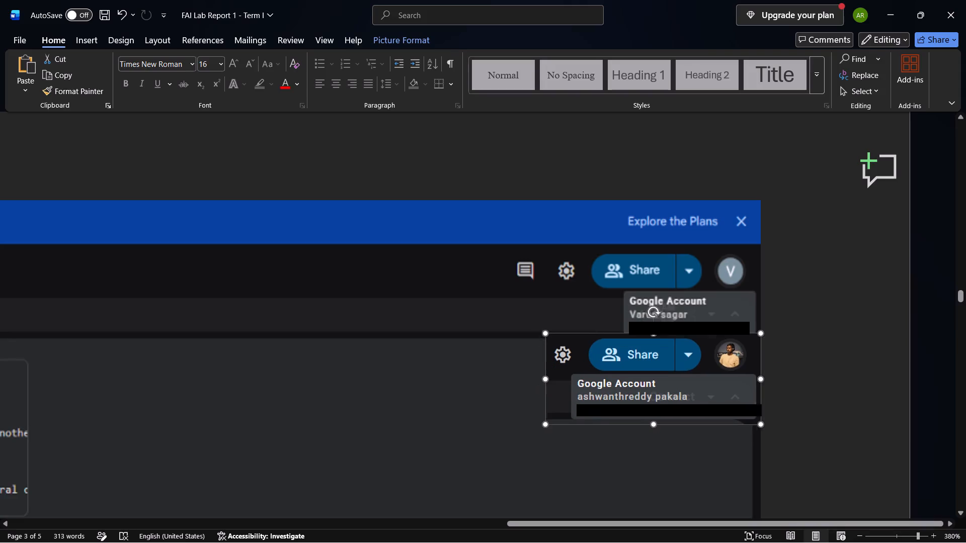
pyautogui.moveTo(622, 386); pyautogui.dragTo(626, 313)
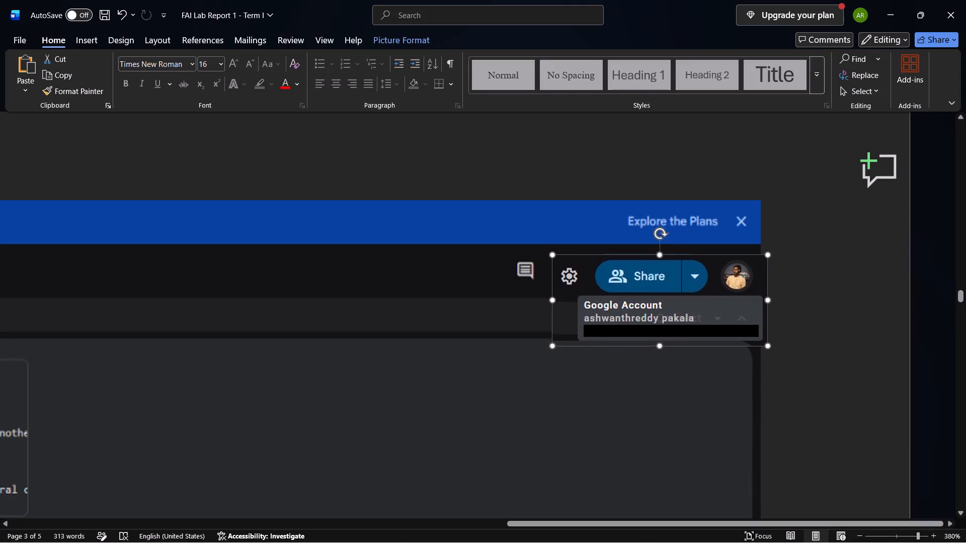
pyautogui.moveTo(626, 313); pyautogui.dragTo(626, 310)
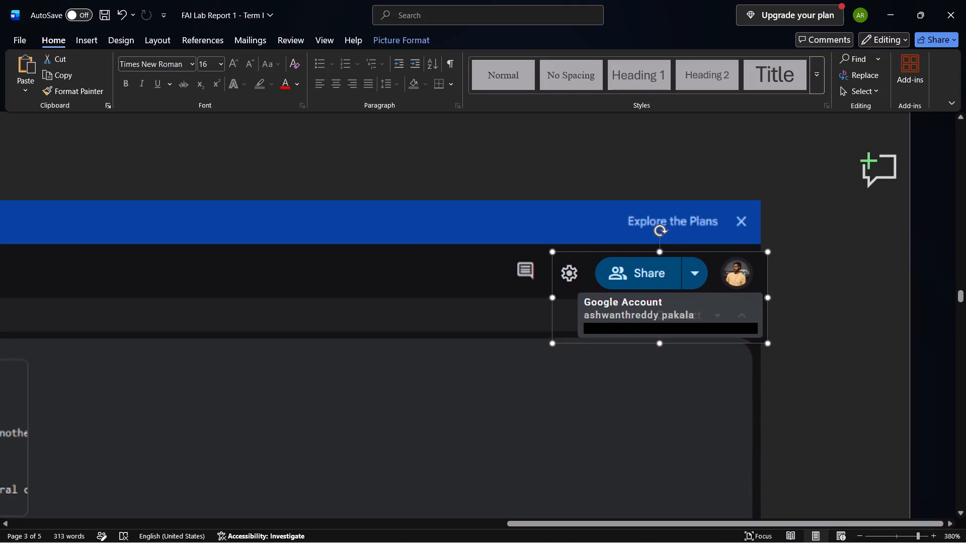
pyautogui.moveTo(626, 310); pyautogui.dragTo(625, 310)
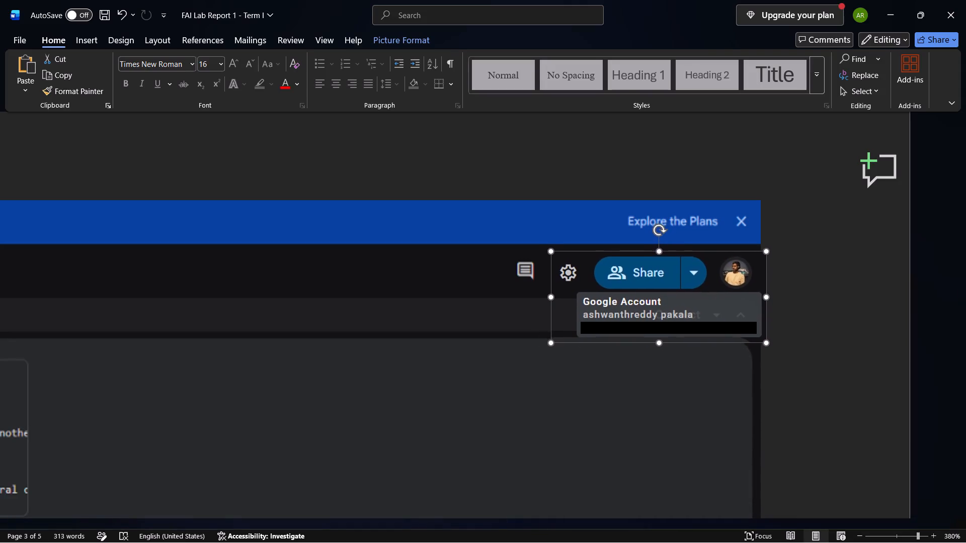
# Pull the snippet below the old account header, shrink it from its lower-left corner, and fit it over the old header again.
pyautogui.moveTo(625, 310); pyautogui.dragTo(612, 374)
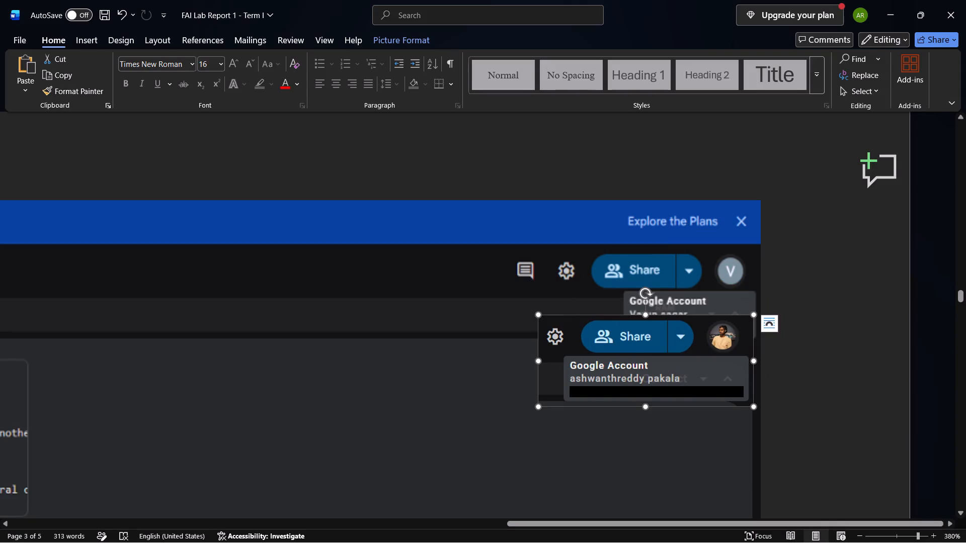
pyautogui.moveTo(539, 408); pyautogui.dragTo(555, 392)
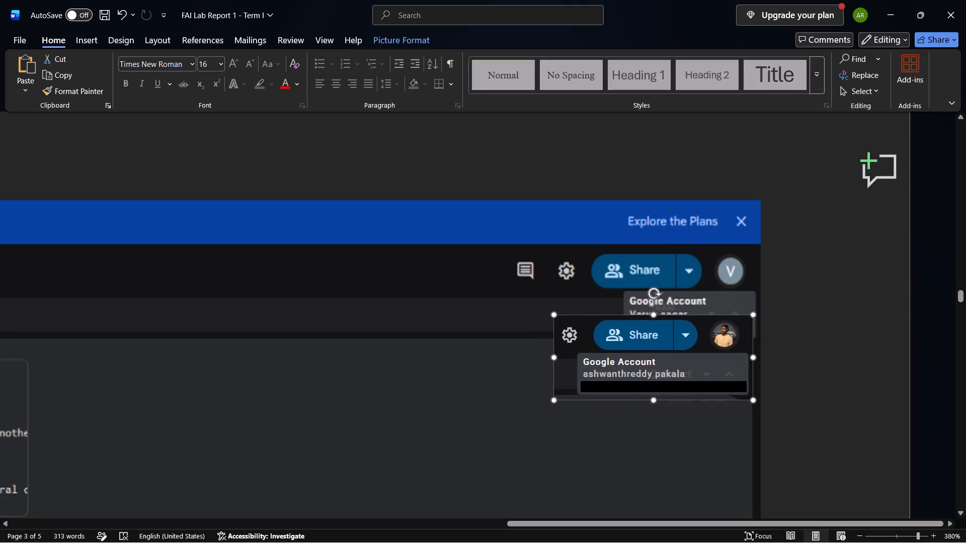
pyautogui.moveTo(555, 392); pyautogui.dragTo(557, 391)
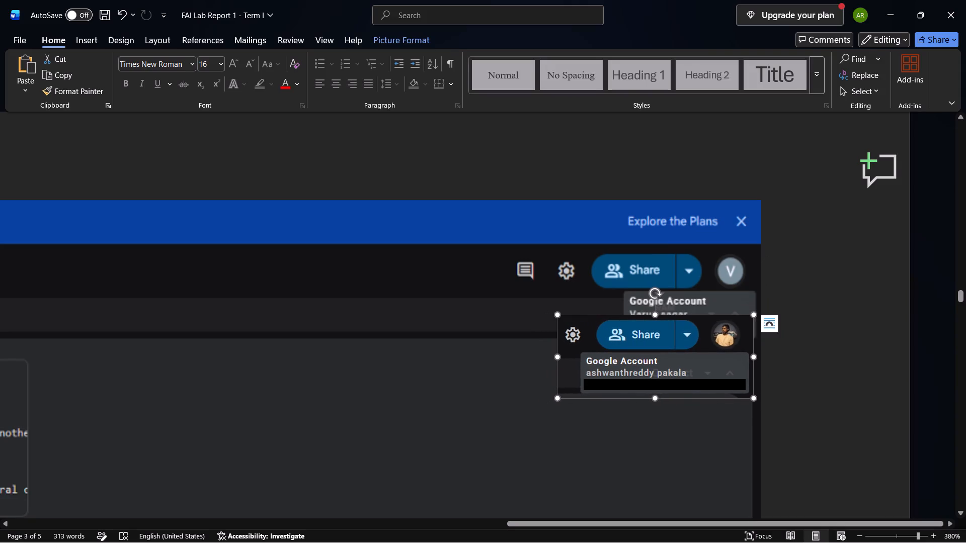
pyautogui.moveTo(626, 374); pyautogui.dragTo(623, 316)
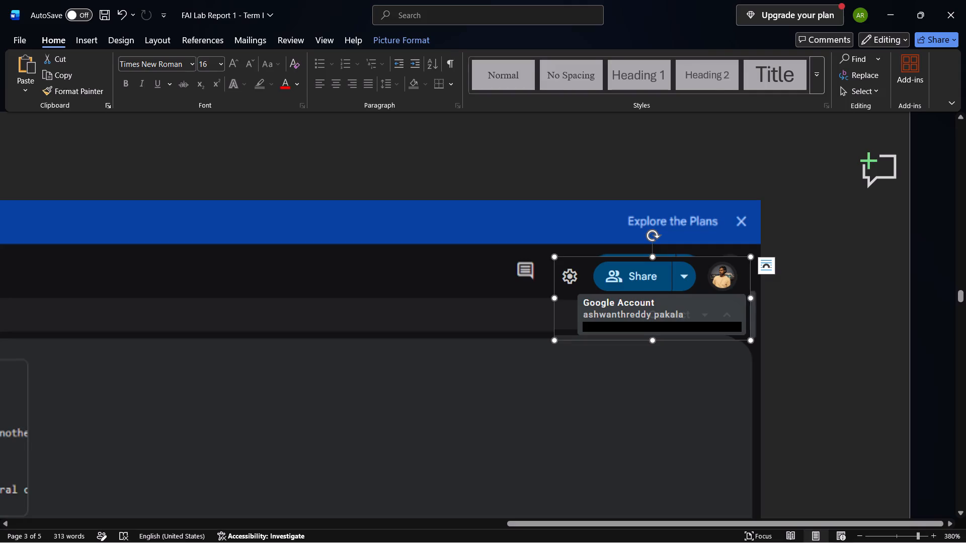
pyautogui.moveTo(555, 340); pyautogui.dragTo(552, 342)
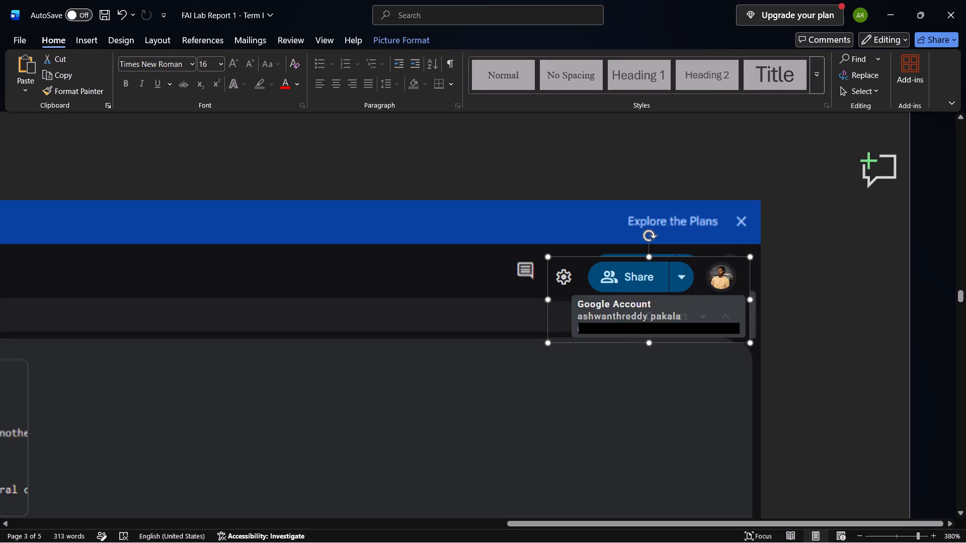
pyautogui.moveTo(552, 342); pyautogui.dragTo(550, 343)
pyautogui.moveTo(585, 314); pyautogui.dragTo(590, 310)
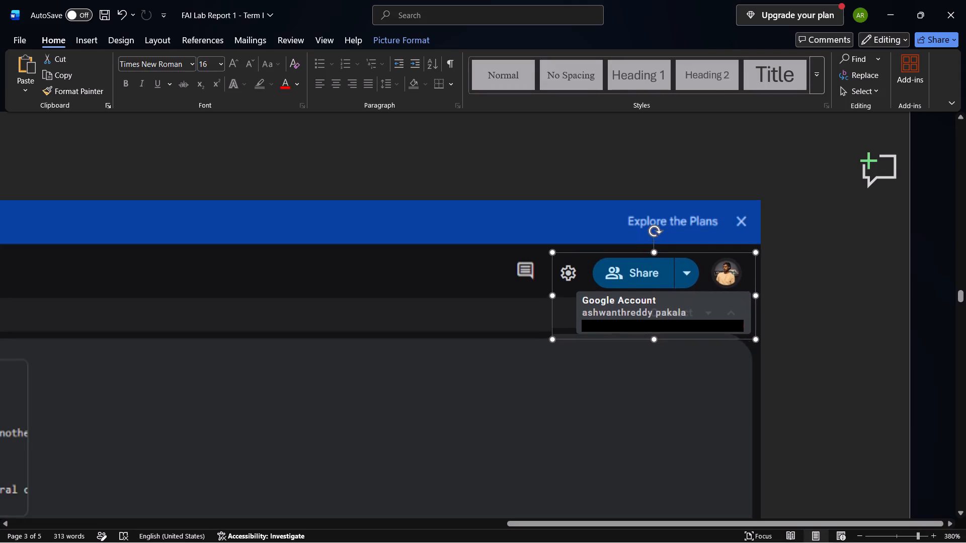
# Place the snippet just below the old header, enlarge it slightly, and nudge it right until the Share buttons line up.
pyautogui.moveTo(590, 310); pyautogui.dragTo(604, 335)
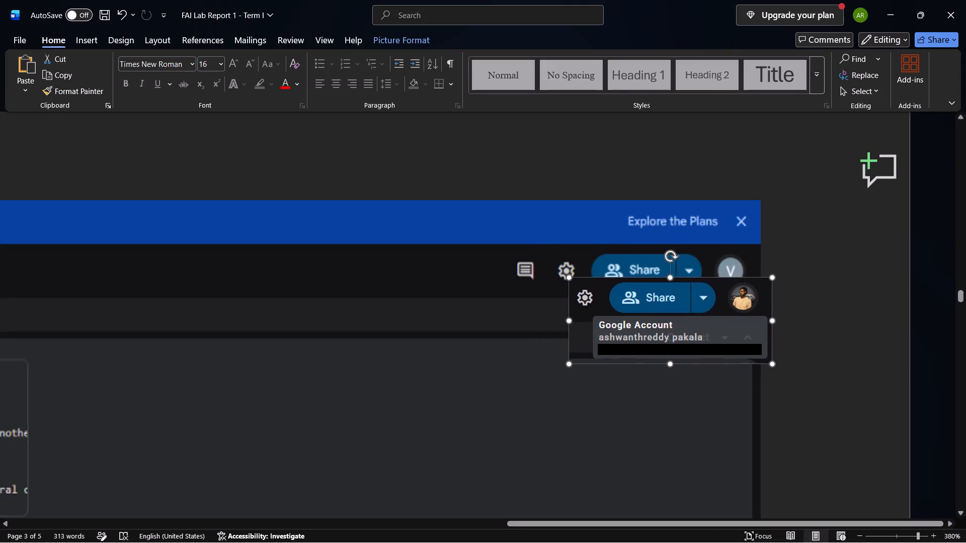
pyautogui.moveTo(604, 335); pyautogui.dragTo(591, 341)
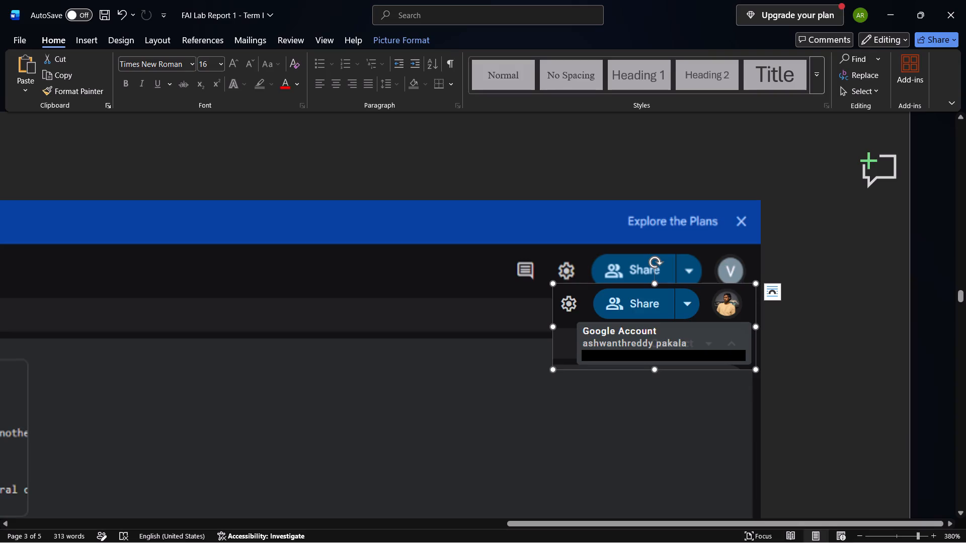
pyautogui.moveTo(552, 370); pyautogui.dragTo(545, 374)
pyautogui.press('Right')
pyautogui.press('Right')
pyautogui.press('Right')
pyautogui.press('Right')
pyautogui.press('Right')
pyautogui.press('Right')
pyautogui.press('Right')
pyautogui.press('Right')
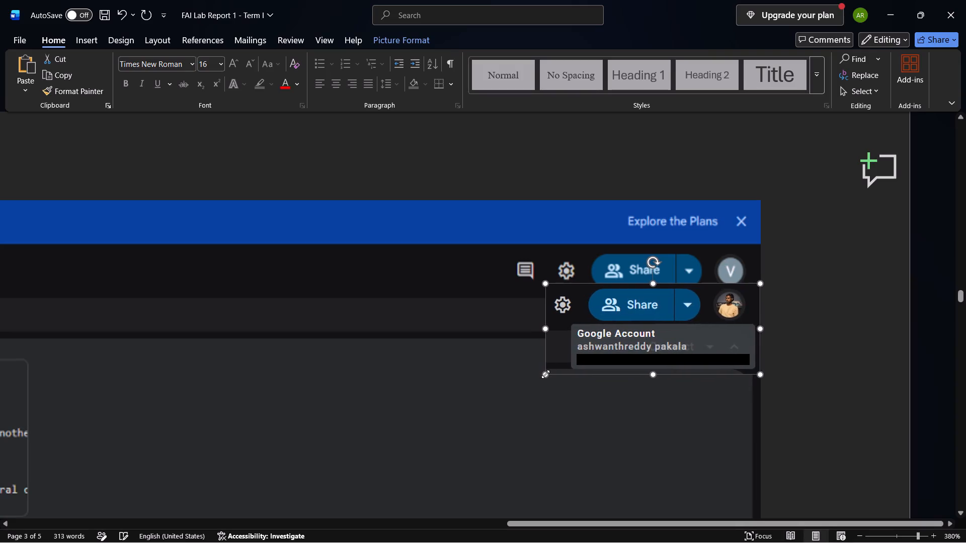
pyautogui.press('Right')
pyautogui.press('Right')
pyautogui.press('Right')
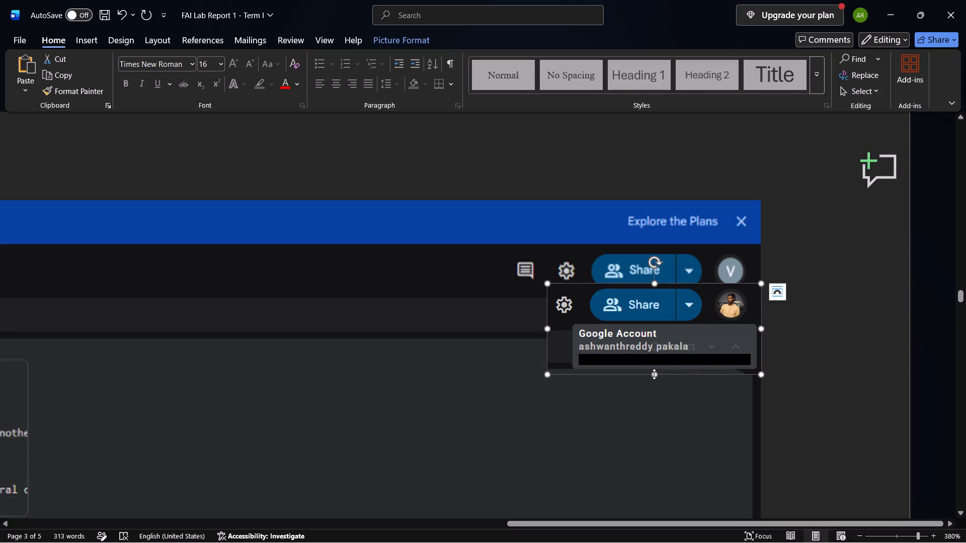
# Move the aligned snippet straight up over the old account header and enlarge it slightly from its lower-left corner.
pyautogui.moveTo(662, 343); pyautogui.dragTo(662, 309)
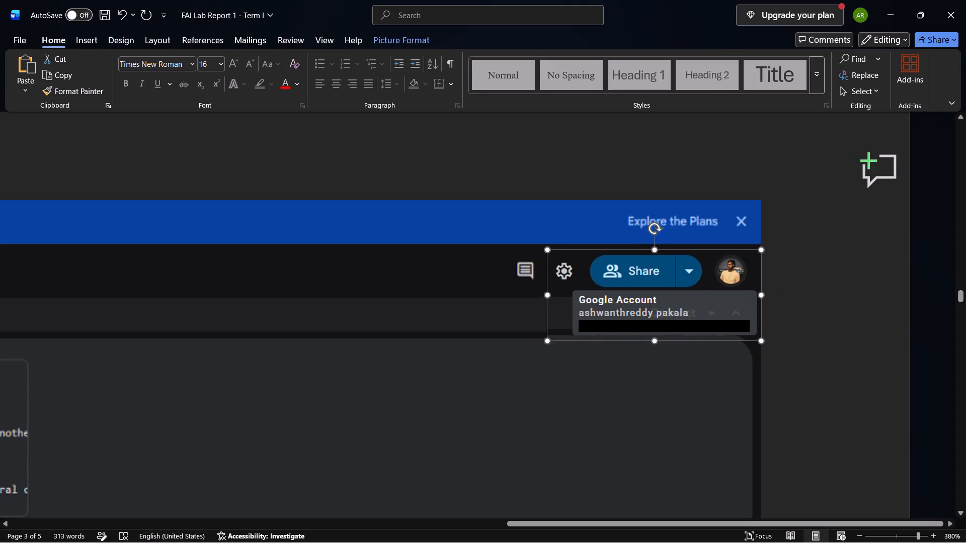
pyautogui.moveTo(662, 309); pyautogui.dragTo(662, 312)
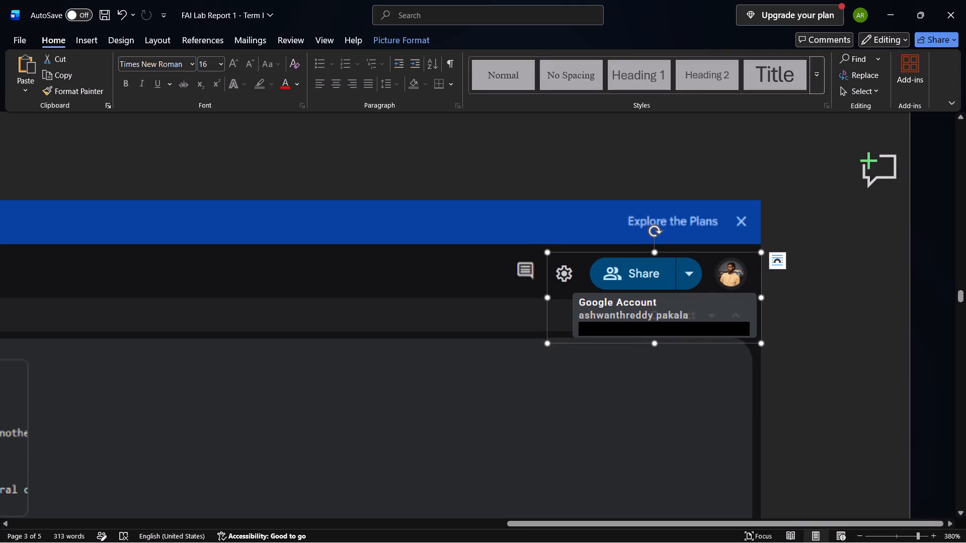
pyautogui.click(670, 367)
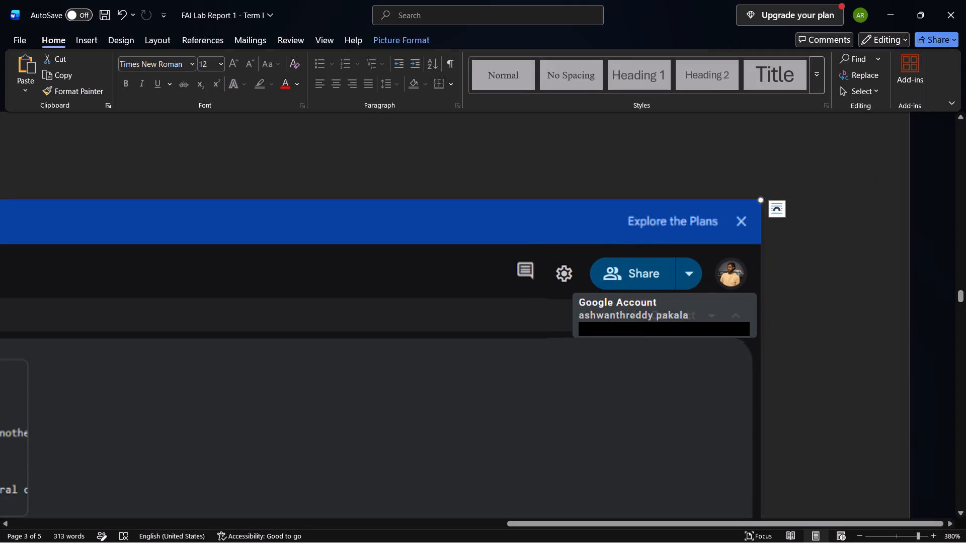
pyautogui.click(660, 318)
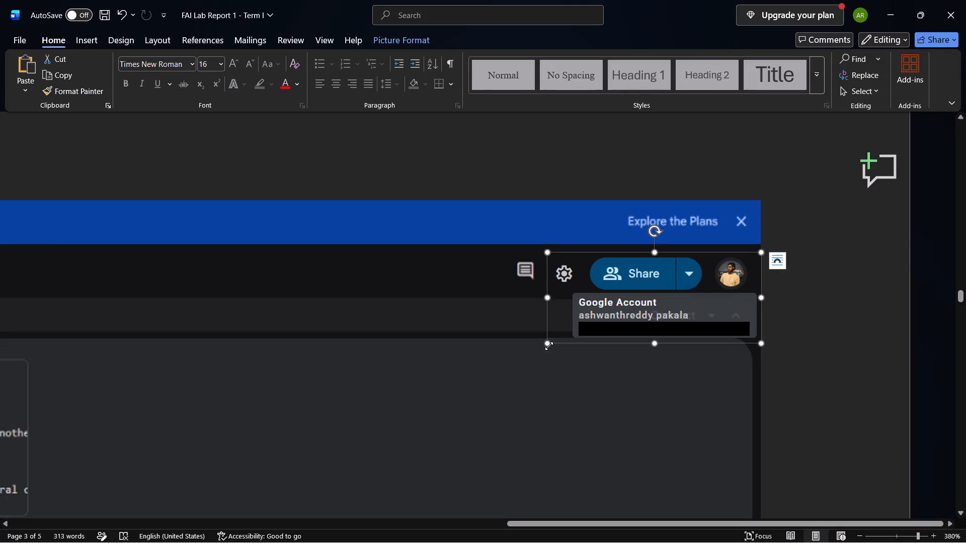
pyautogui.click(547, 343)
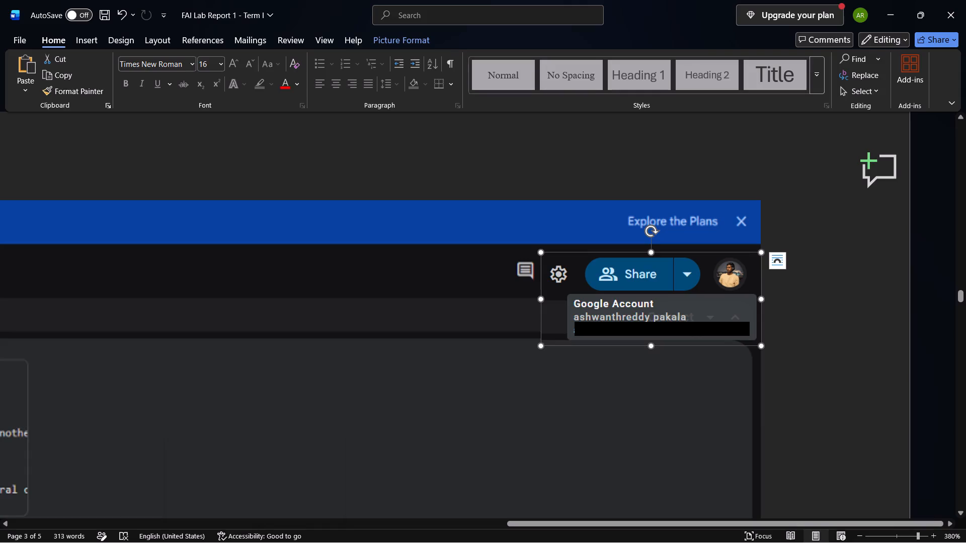
# Cut the new account header snippet from the Question 1 code screenshot.
pyautogui.hotkey('ctrl', 'x')
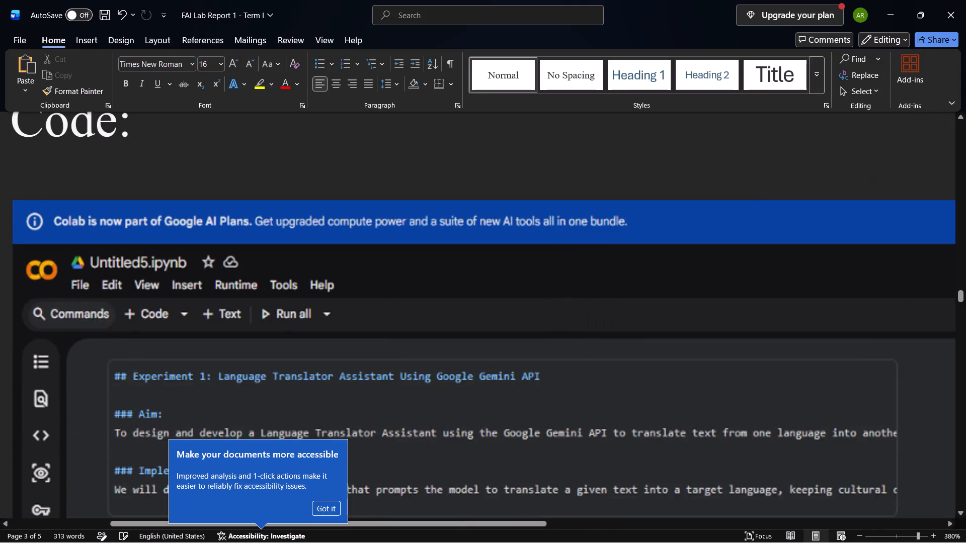
# Dismiss the accessibility tip and review the code and output screenshots of Question 1 and Question 2 in the report.
pyautogui.hscroll(-5, 652, 293)
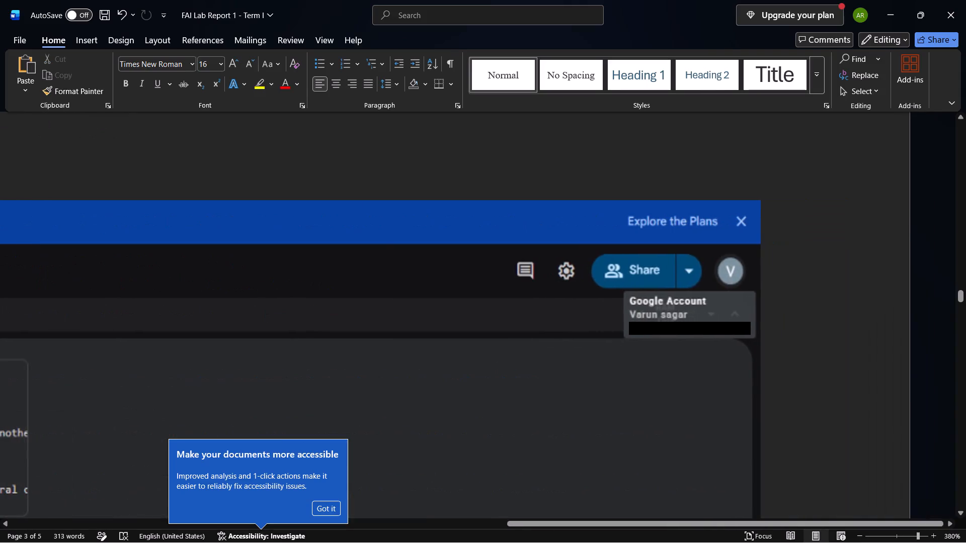
pyautogui.keyDown('ctrl'); pyautogui.scroll(-11, 652, 293); pyautogui.keyUp('ctrl')
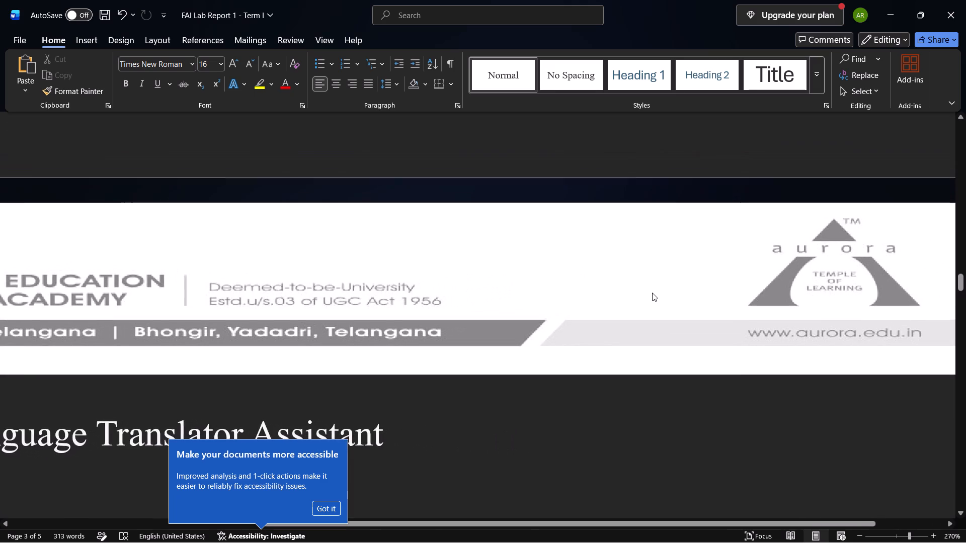
pyautogui.keyDown('ctrl'); pyautogui.scroll(-11, 652, 293); pyautogui.keyUp('ctrl')
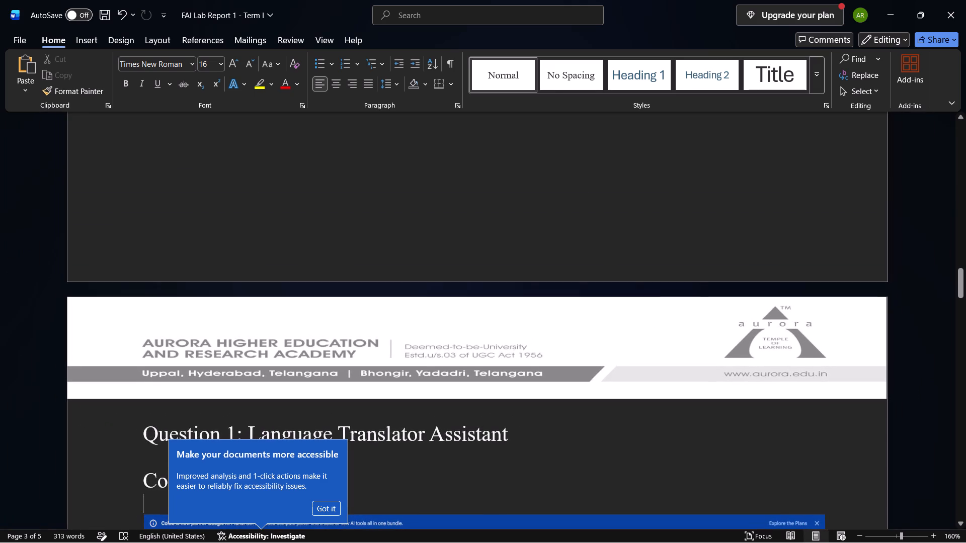
pyautogui.keyDown('ctrl'); pyautogui.scroll(-6, 652, 293); pyautogui.keyUp('ctrl')
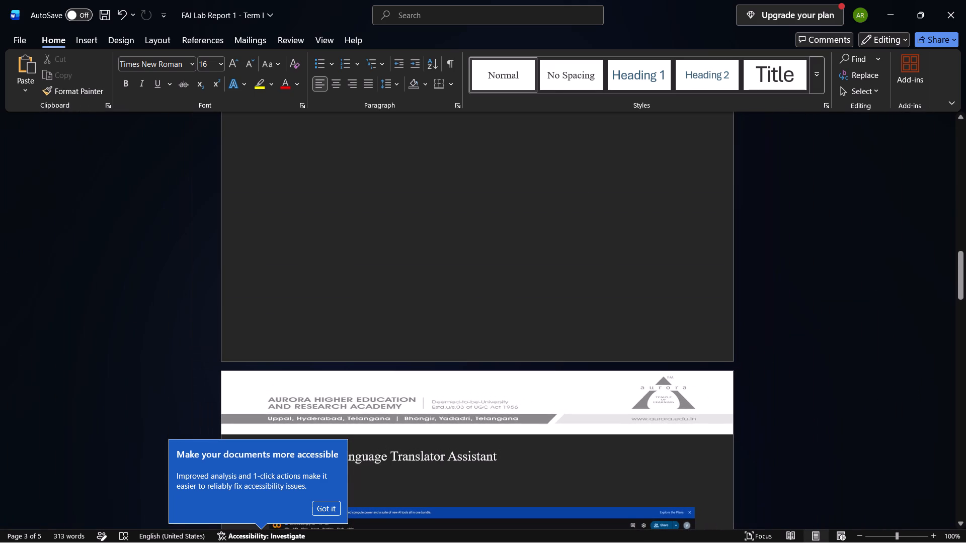
pyautogui.scroll(-3, 652, 293)
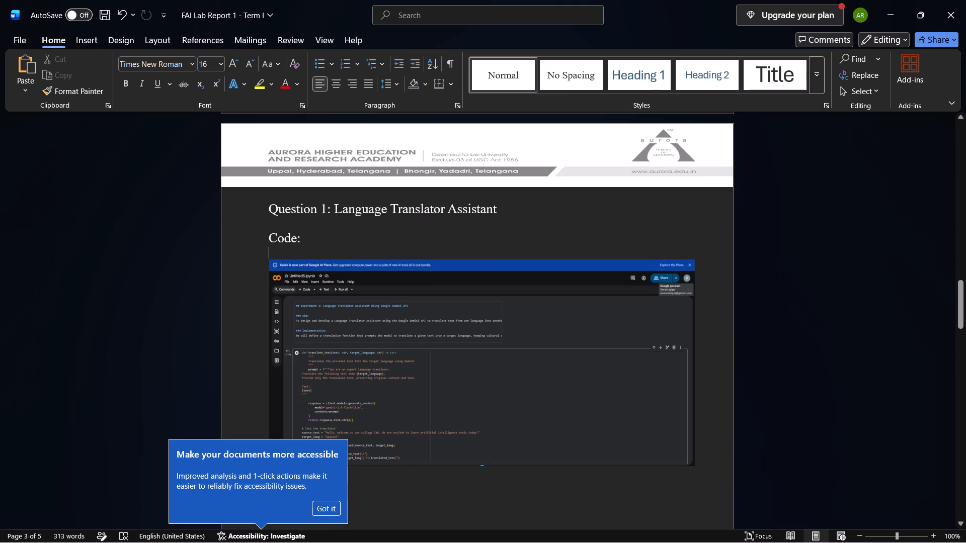
pyautogui.click(332, 509)
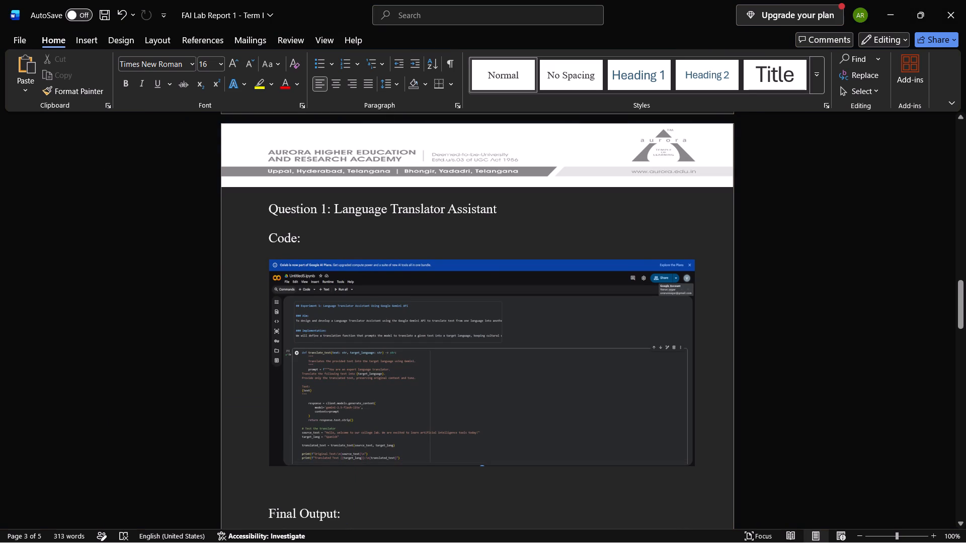
pyautogui.hscroll(1, 502, 401)
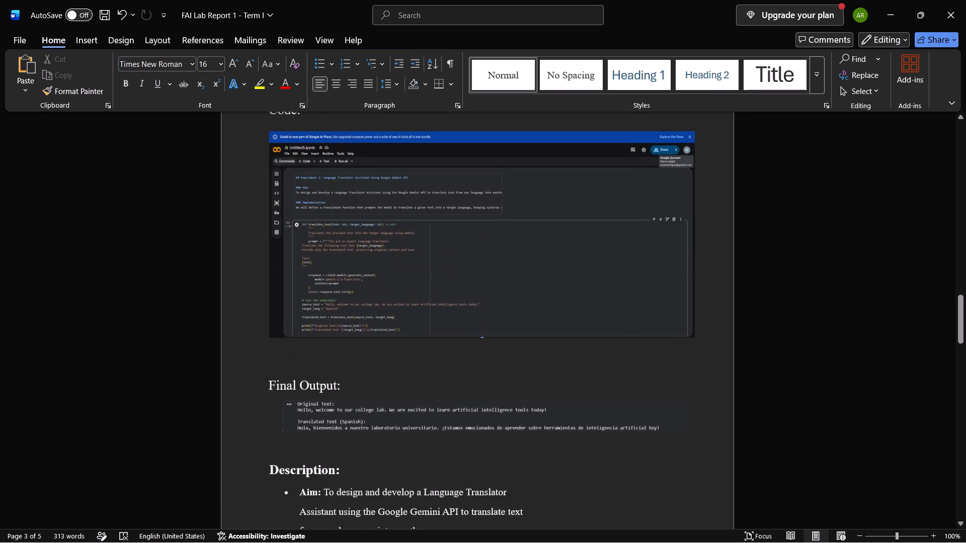
pyautogui.click(484, 283)
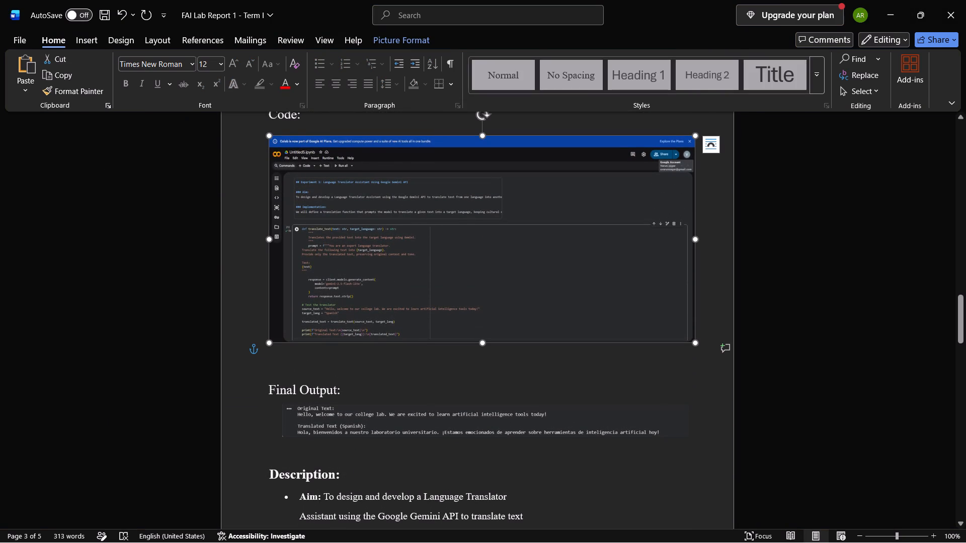
pyautogui.scroll(-9, 484, 283)
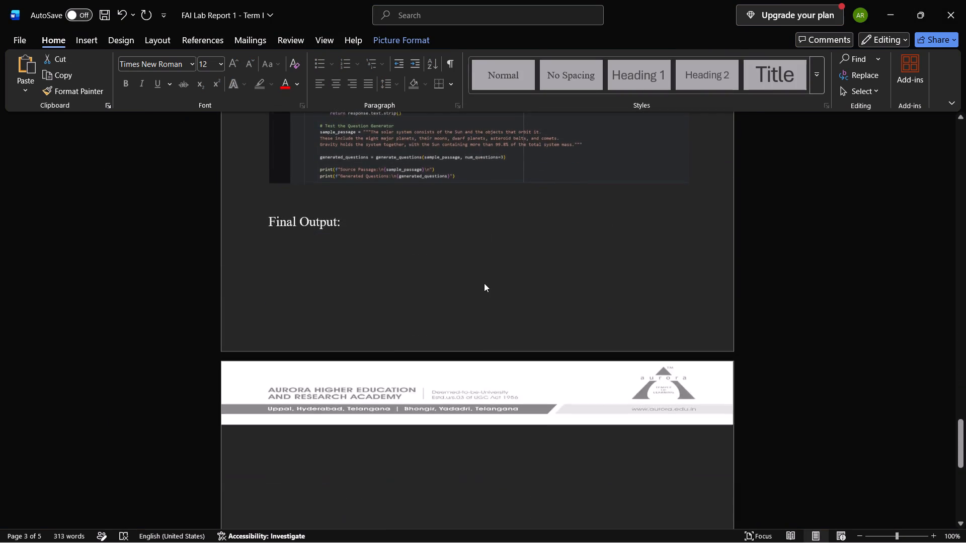
pyautogui.scroll(-4, 484, 283)
pyautogui.scroll(2, 484, 283)
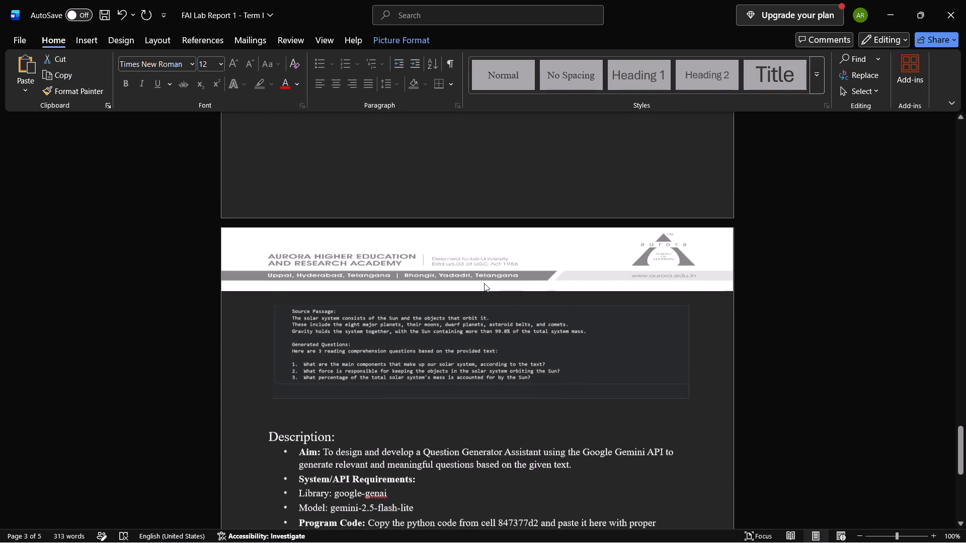
pyautogui.scroll(1, 484, 283)
pyautogui.click(481, 341)
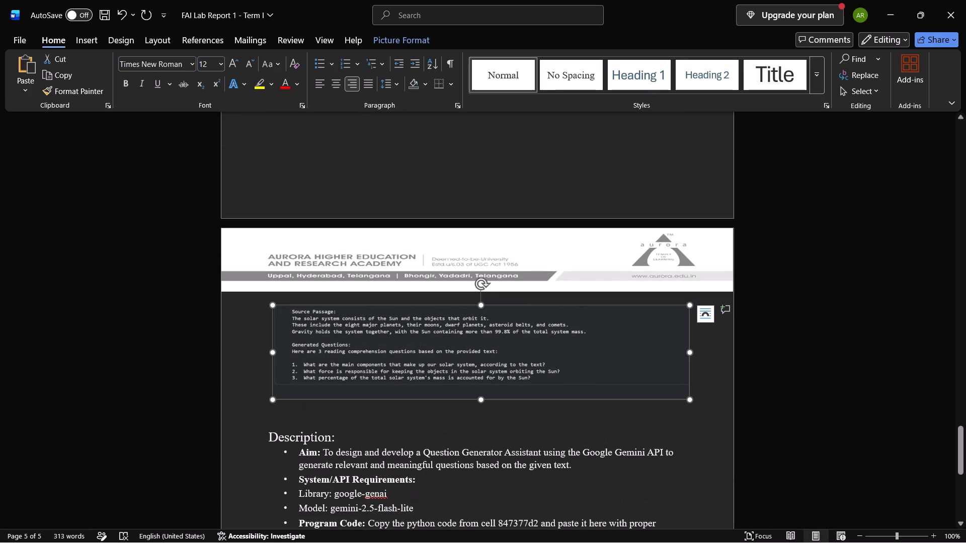
pyautogui.scroll(3, 481, 341)
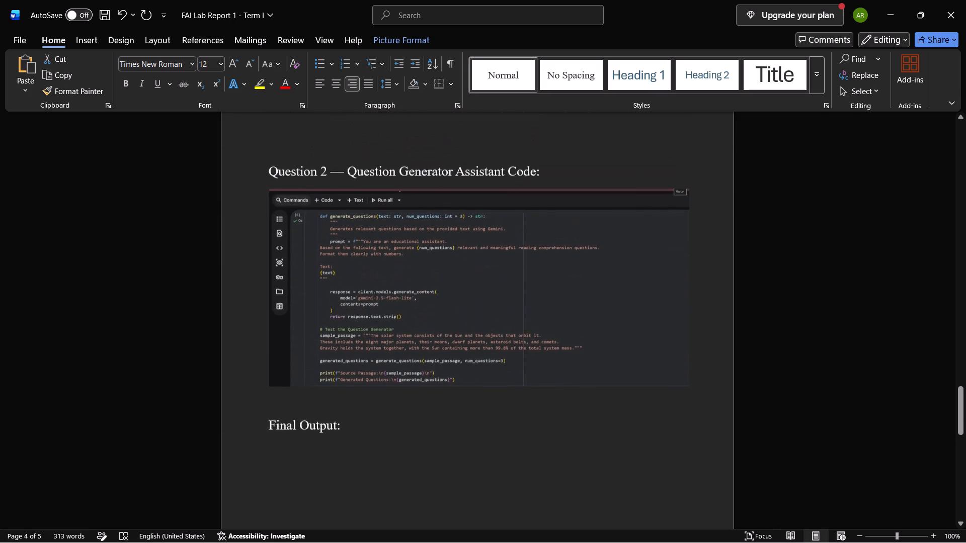
pyautogui.scroll(1, 481, 341)
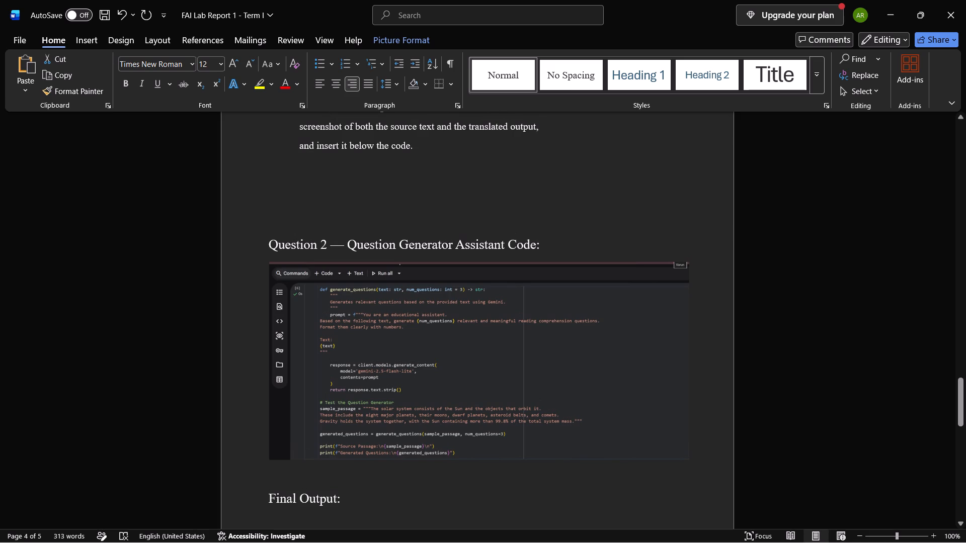
# Compare the Colab notebook's Experiment 1 view at 80% zoom with the Question 1 code screenshot in the Word report.
pyautogui.hotkey('alt', 'Tab')
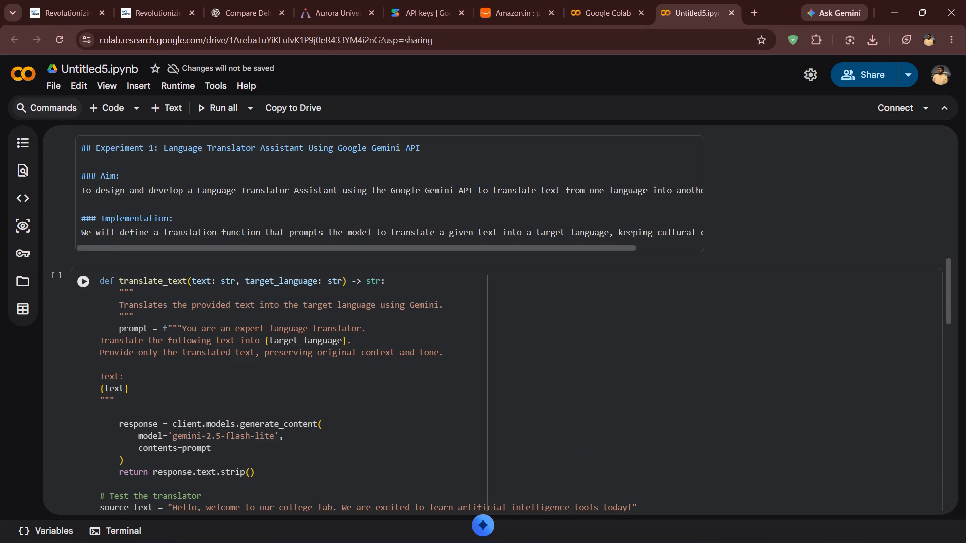
pyautogui.hotkey('ctrl', '-')
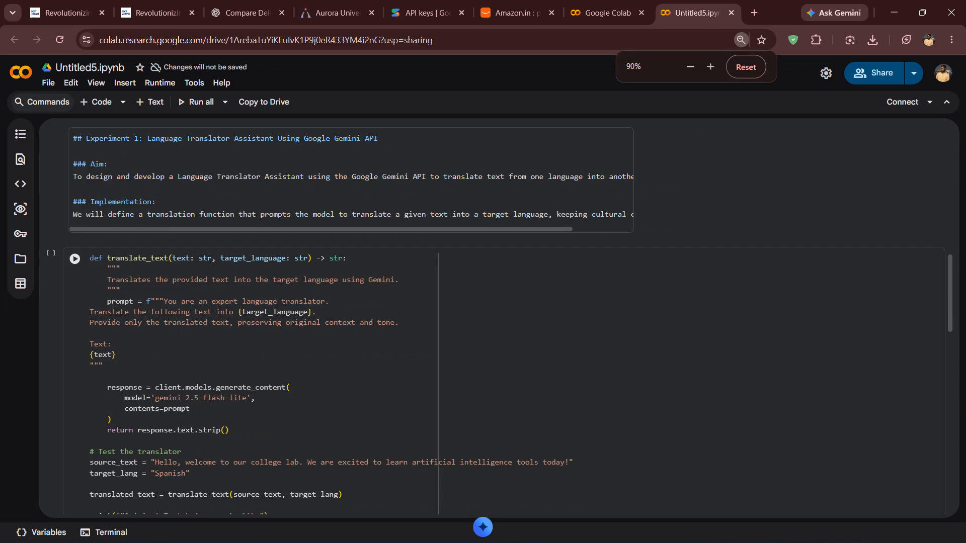
pyautogui.hotkey('ctrl', '-')
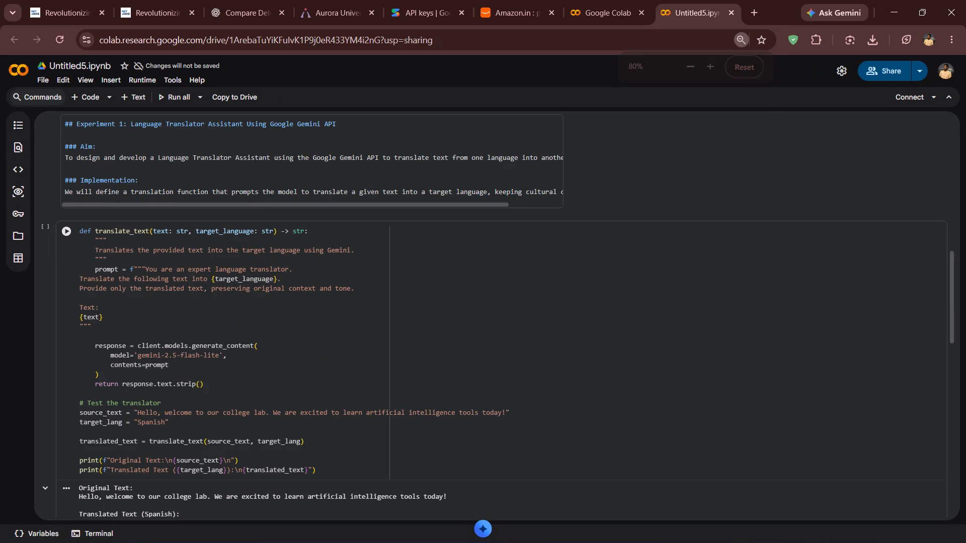
pyautogui.scroll(-1, 542, 294)
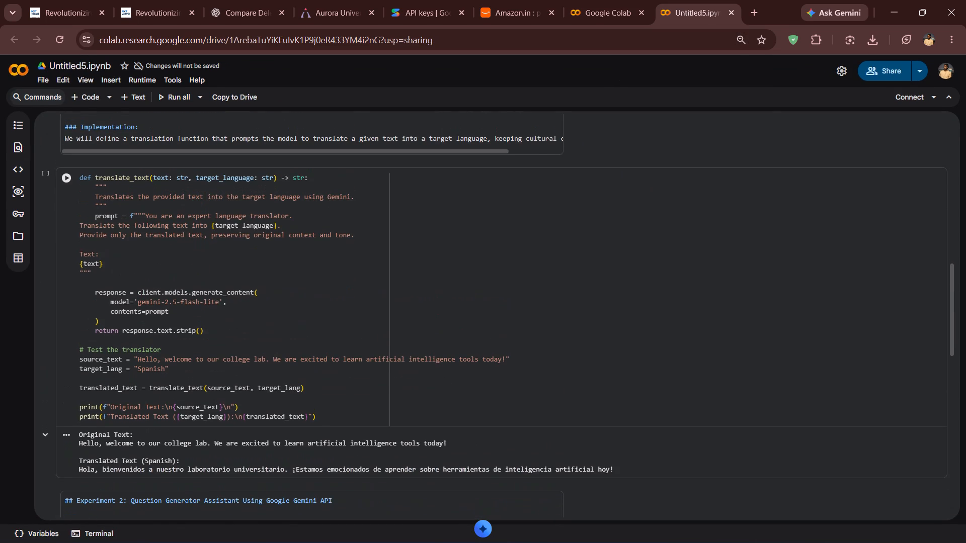
pyautogui.hotkey('alt', 'Tab')
pyautogui.scroll(1, 542, 294)
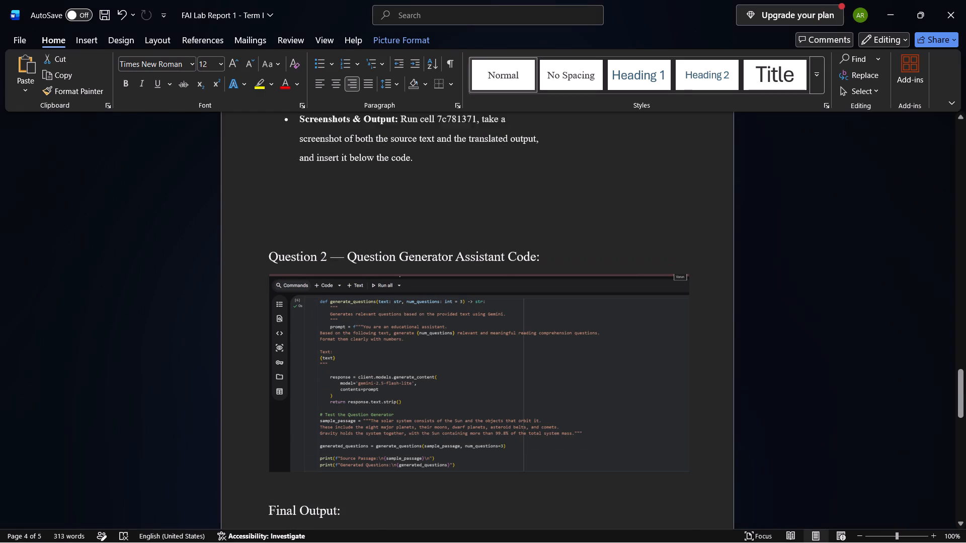
pyautogui.scroll(3, 542, 294)
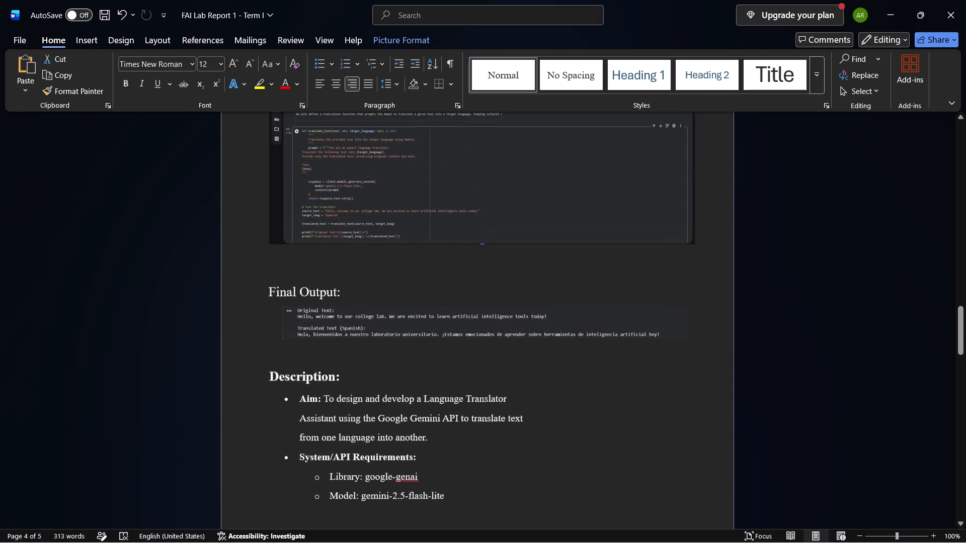
pyautogui.scroll(3, 542, 294)
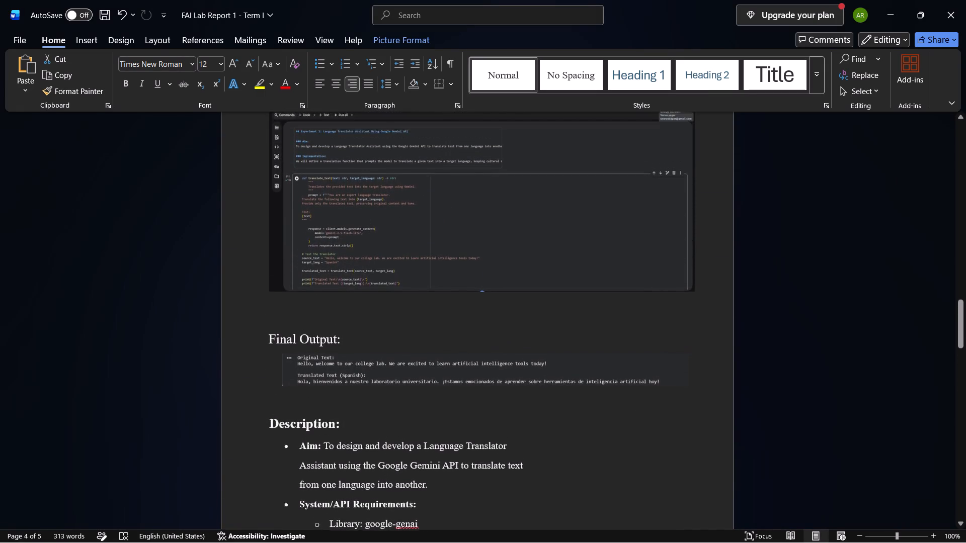
pyautogui.scroll(1, 542, 294)
pyautogui.scroll(-1, 542, 294)
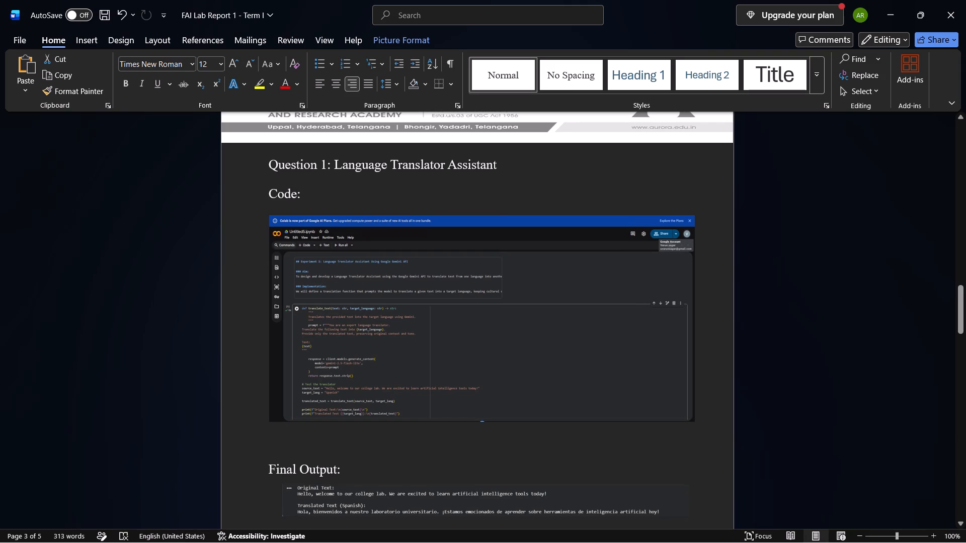
# In Chrome, capture the Colab page at 80% zoom from the notebook header through the Experiment 1 code, including the Google Account tooltip.
pyautogui.hotkey('alt', 'Tab')
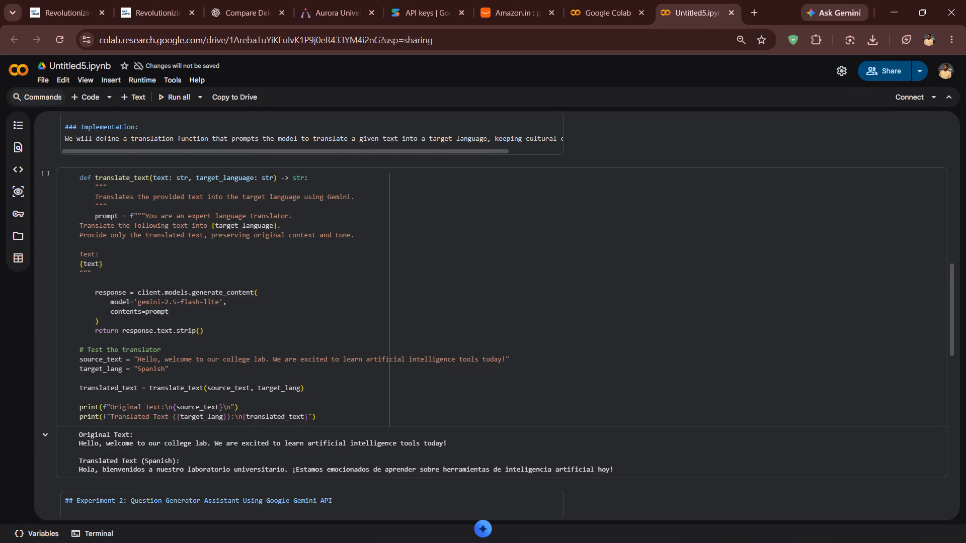
pyautogui.hotkey('ctrl', '=')
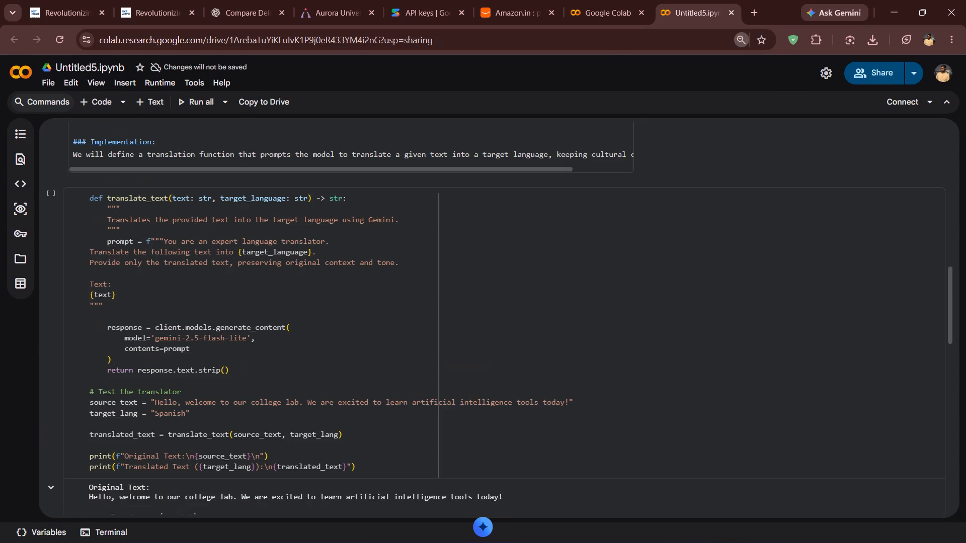
pyautogui.scroll(1, 542, 294)
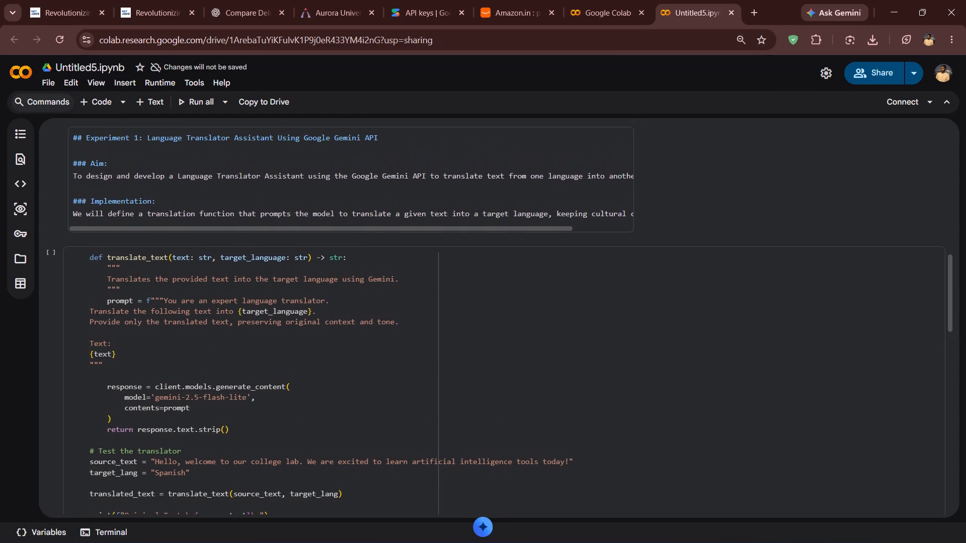
pyautogui.scroll(1, 542, 294)
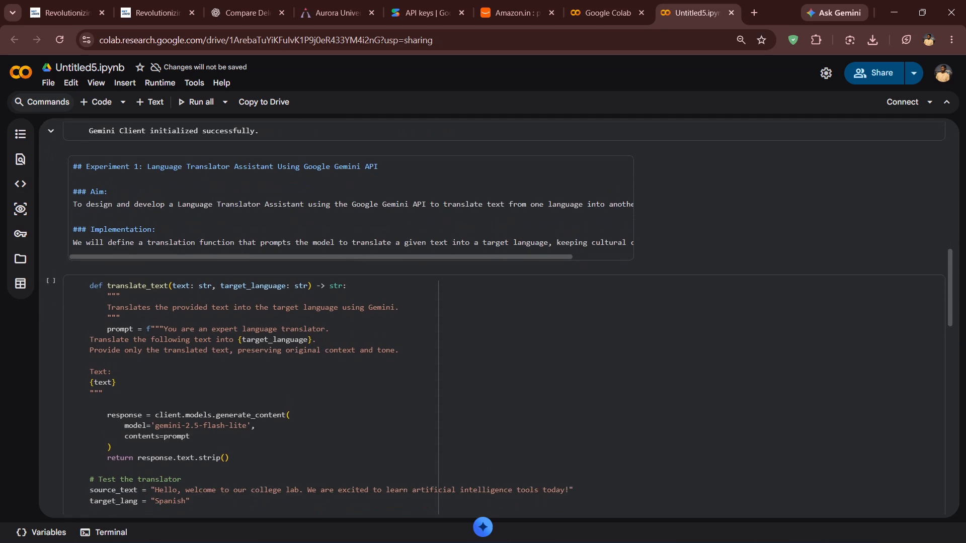
pyautogui.scroll(1, 542, 294)
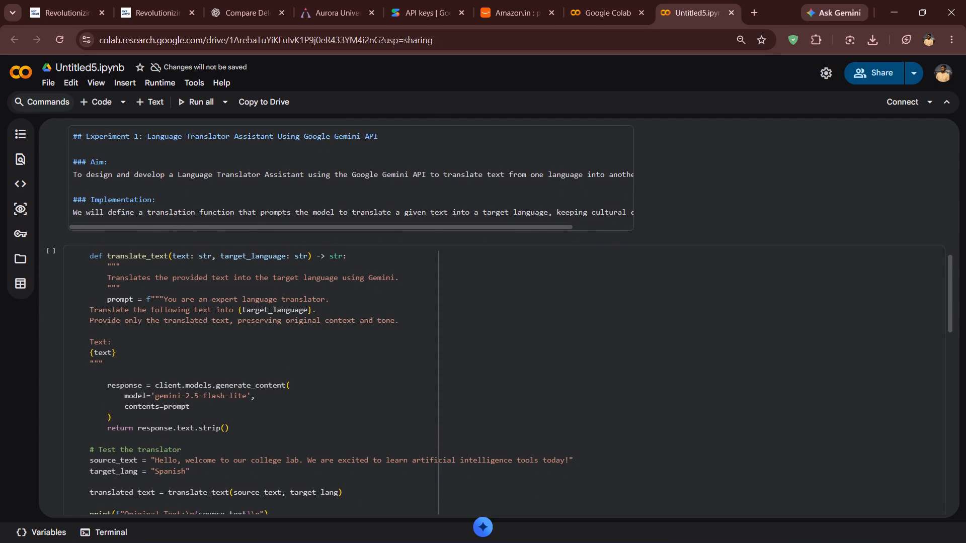
pyautogui.scroll(-1, 542, 294)
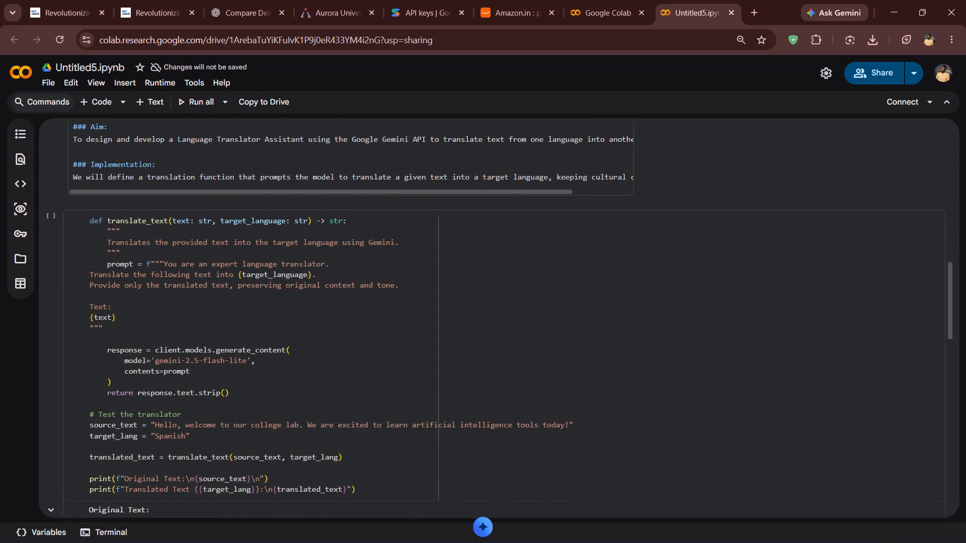
pyautogui.hotkey('ctrl', '-')
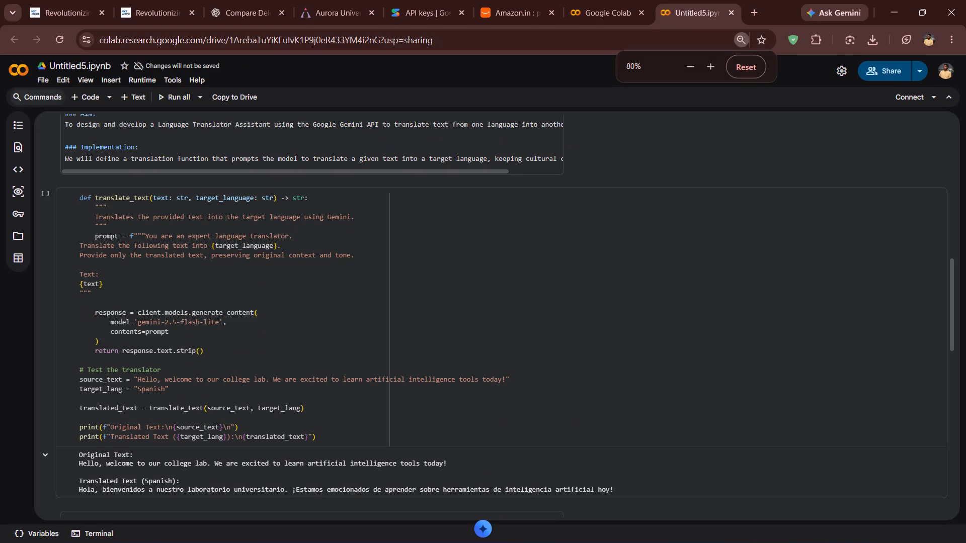
pyautogui.scroll(1, 542, 294)
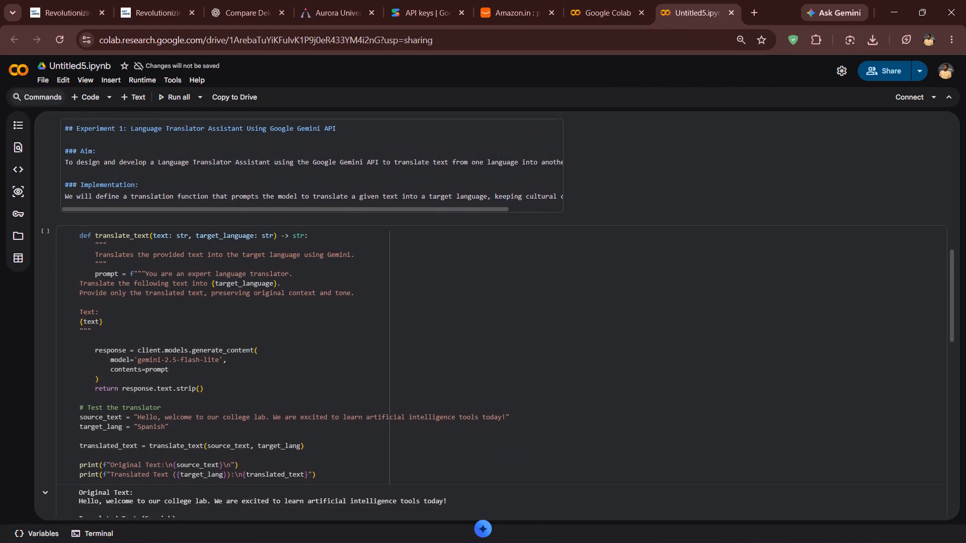
pyautogui.scroll(2, 542, 294)
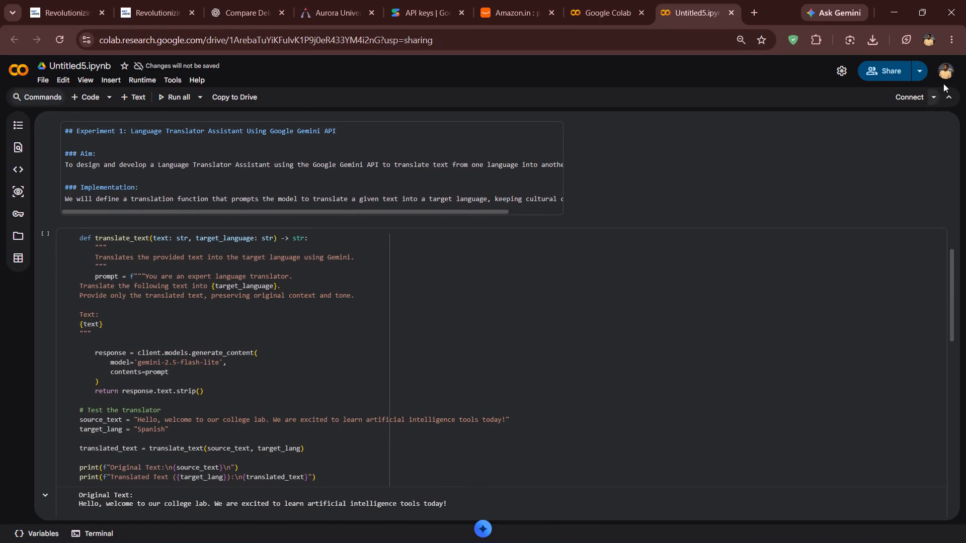
pyautogui.press('Print')
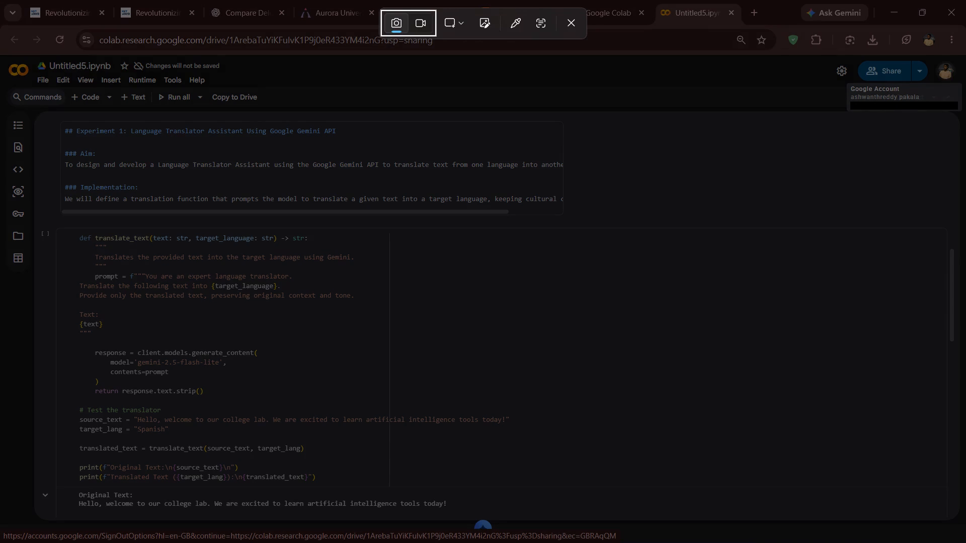
pyautogui.moveTo(0, 57); pyautogui.dragTo(386, 210)
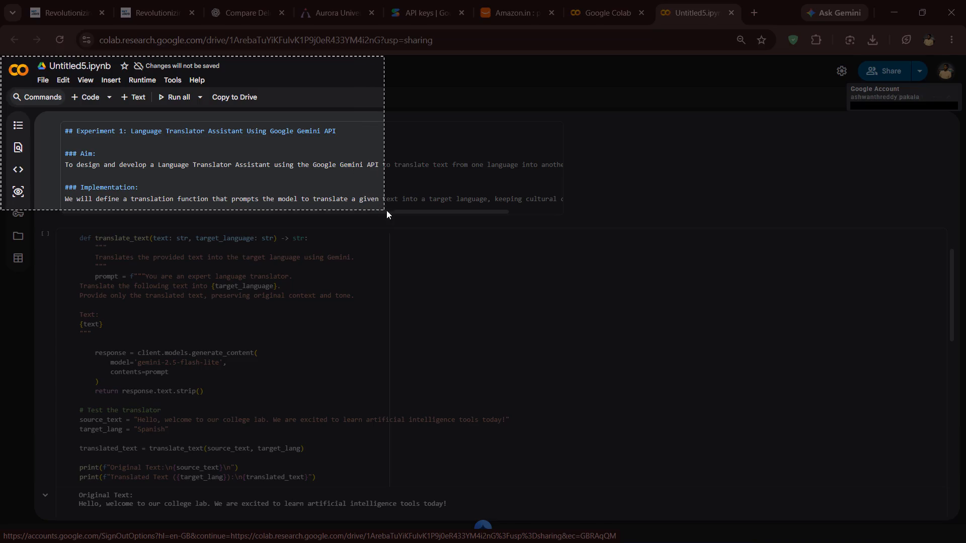
pyautogui.moveTo(386, 210); pyautogui.dragTo(640, 401)
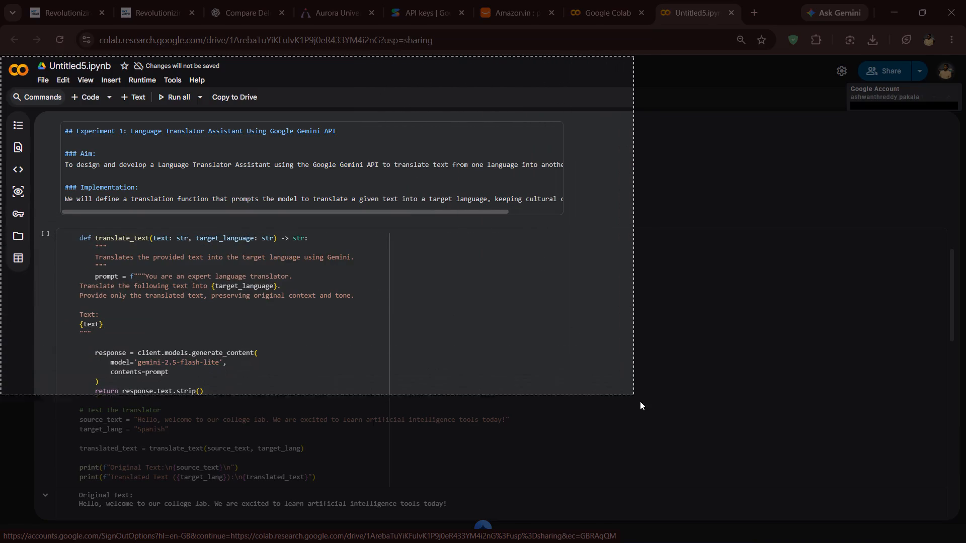
pyautogui.moveTo(640, 401); pyautogui.dragTo(873, 541)
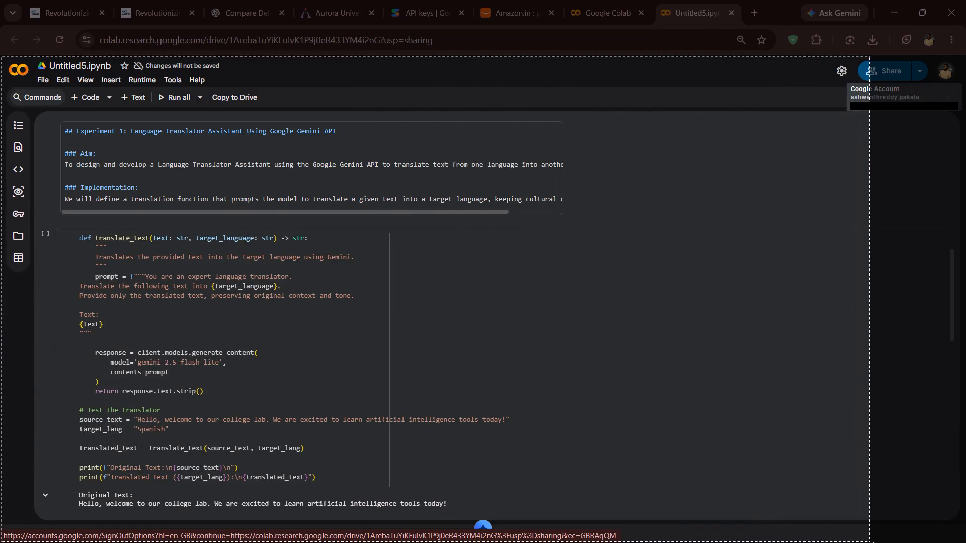
pyautogui.moveTo(873, 541); pyautogui.dragTo(965, 487)
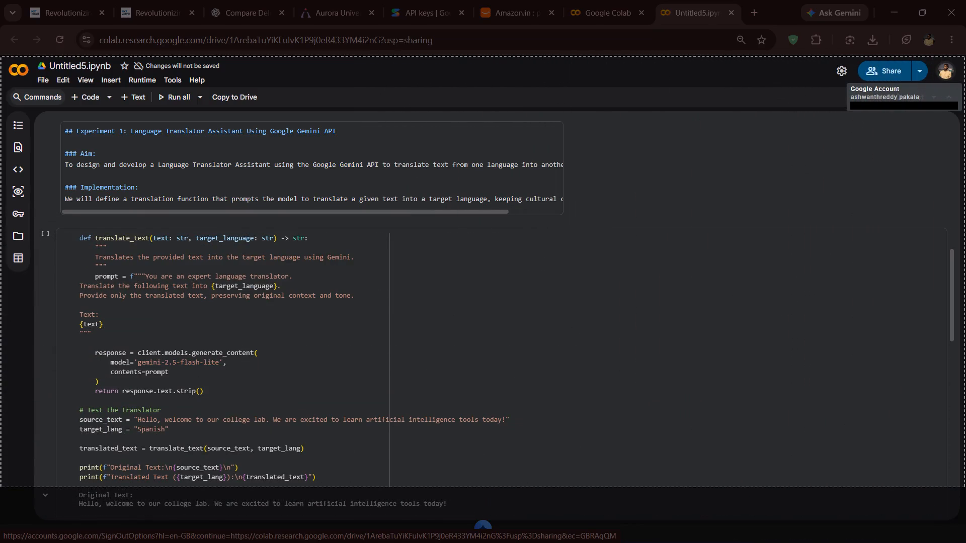
pyautogui.moveTo(965, 487); pyautogui.dragTo(963, 489)
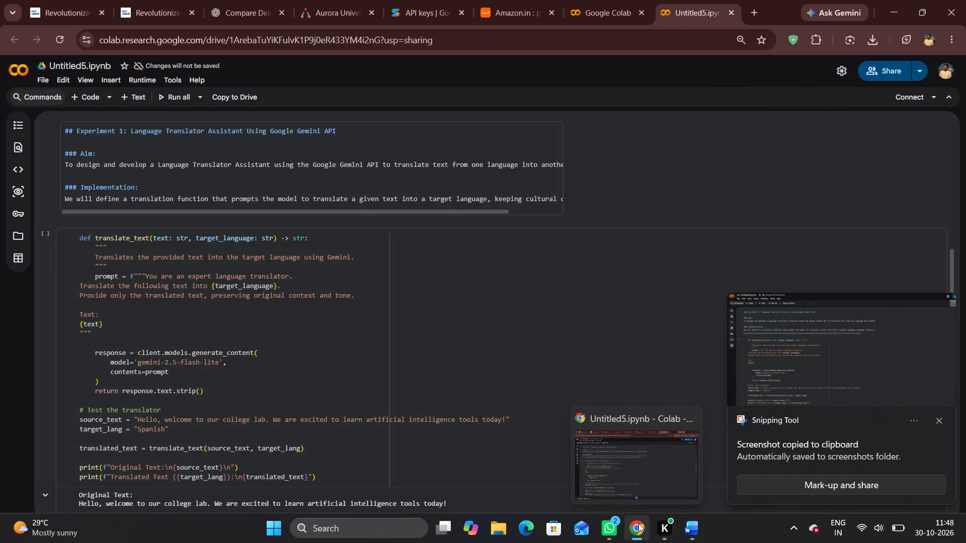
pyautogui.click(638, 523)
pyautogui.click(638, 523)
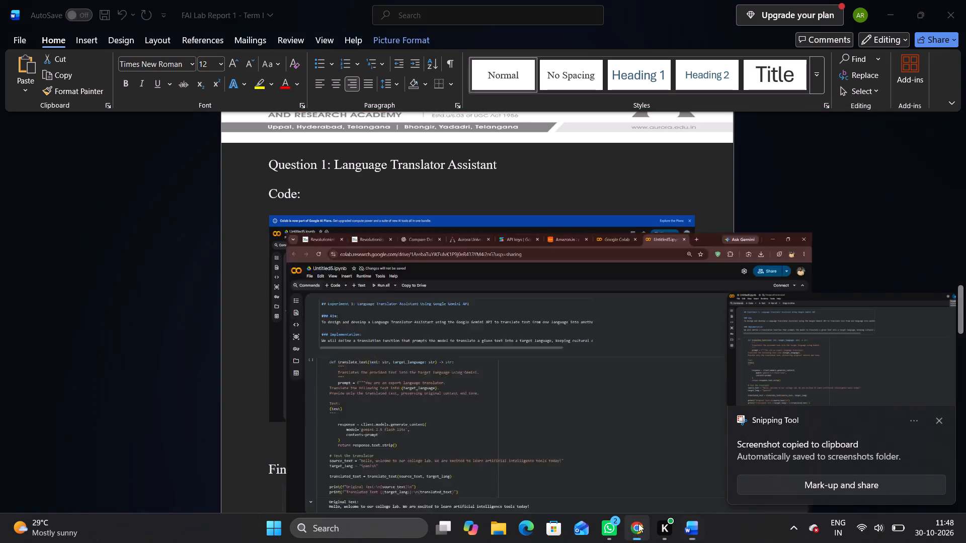
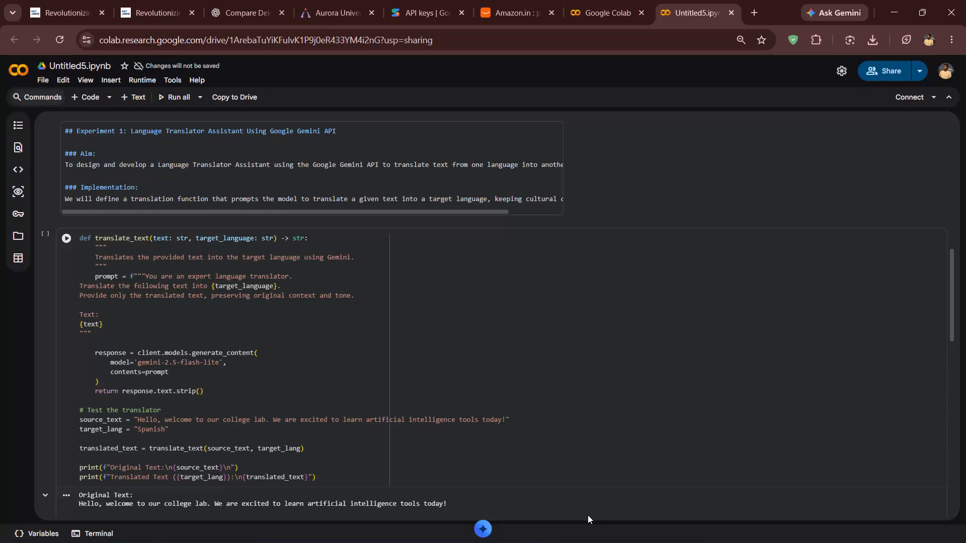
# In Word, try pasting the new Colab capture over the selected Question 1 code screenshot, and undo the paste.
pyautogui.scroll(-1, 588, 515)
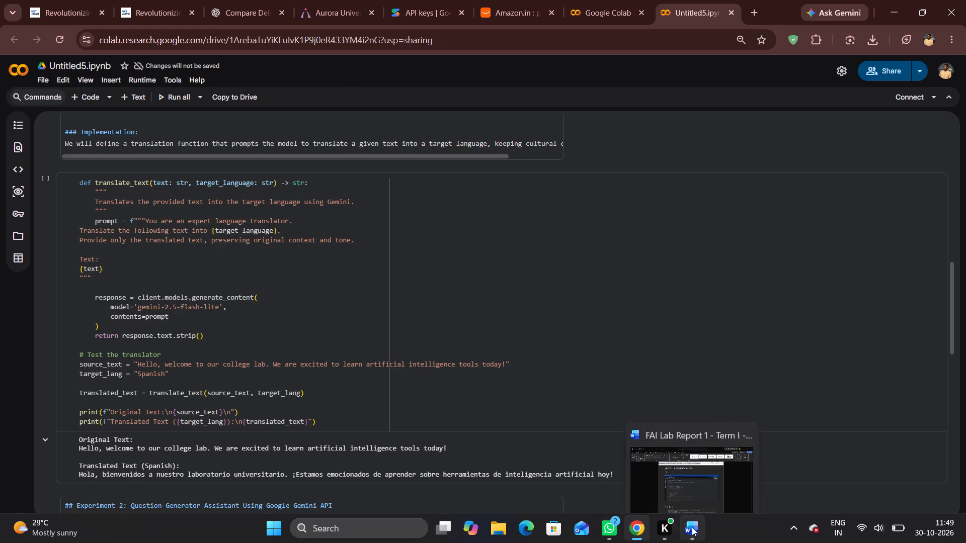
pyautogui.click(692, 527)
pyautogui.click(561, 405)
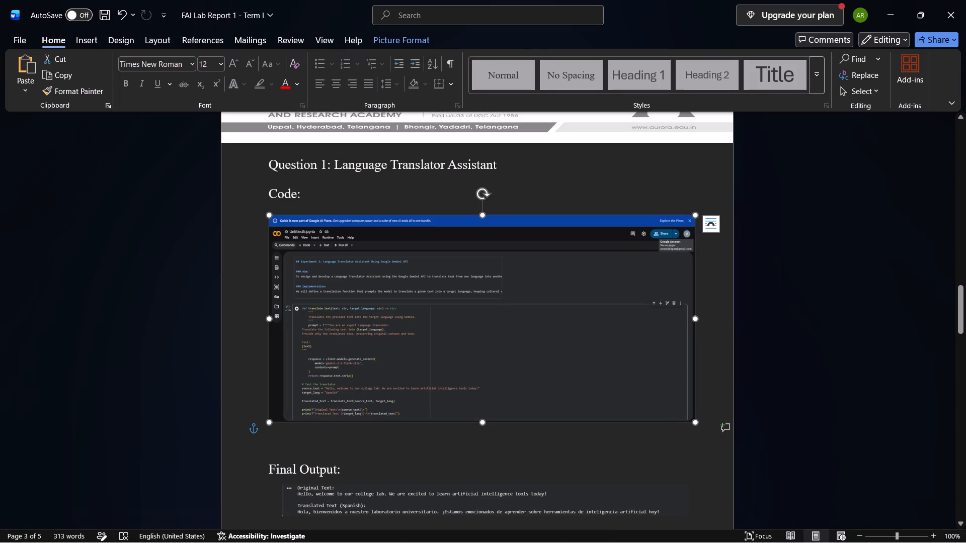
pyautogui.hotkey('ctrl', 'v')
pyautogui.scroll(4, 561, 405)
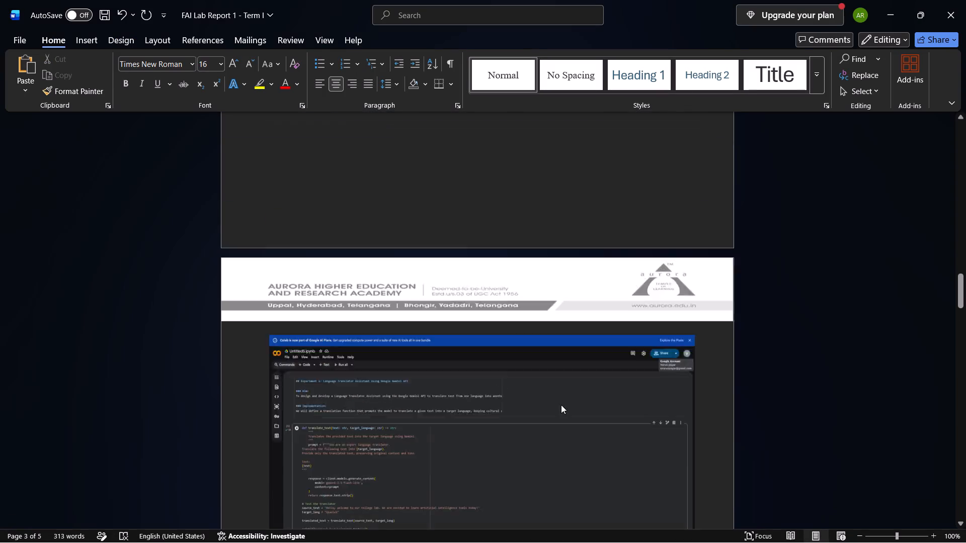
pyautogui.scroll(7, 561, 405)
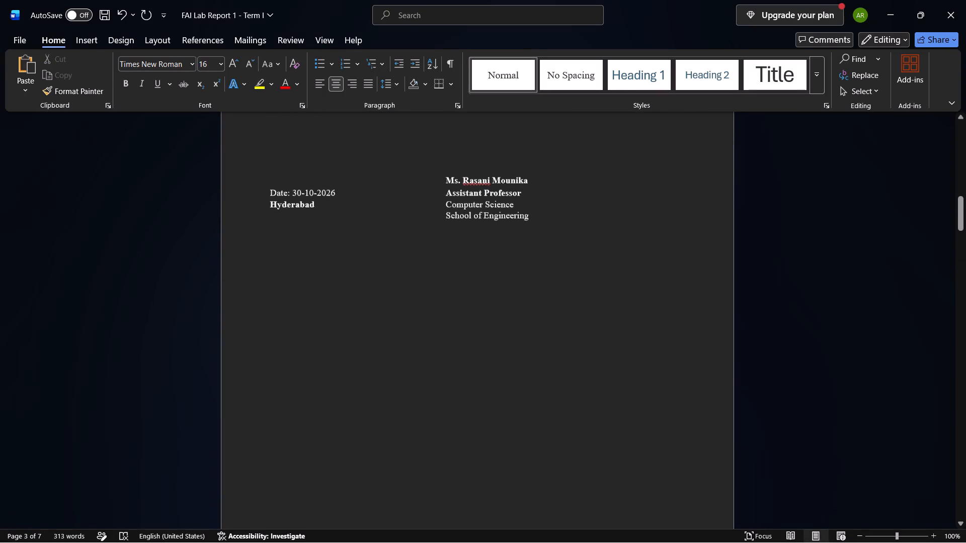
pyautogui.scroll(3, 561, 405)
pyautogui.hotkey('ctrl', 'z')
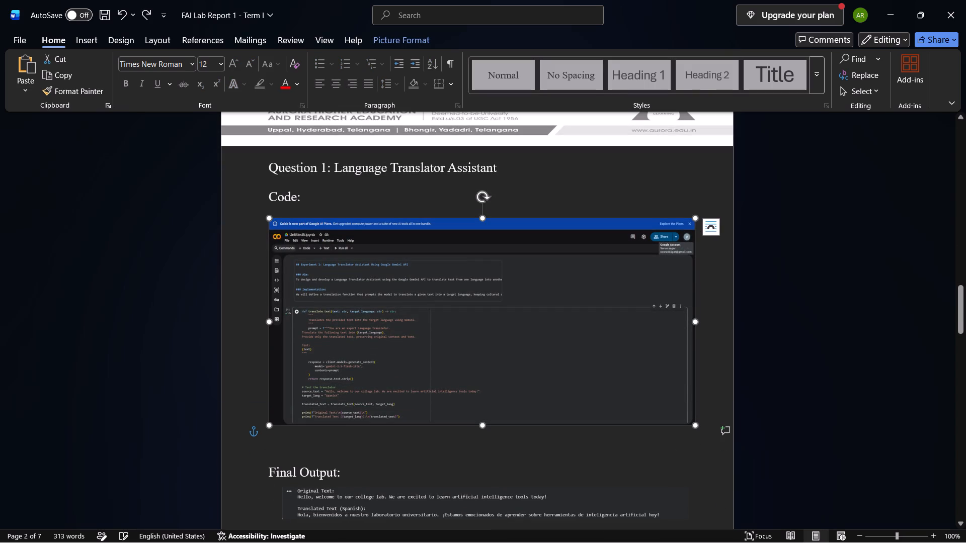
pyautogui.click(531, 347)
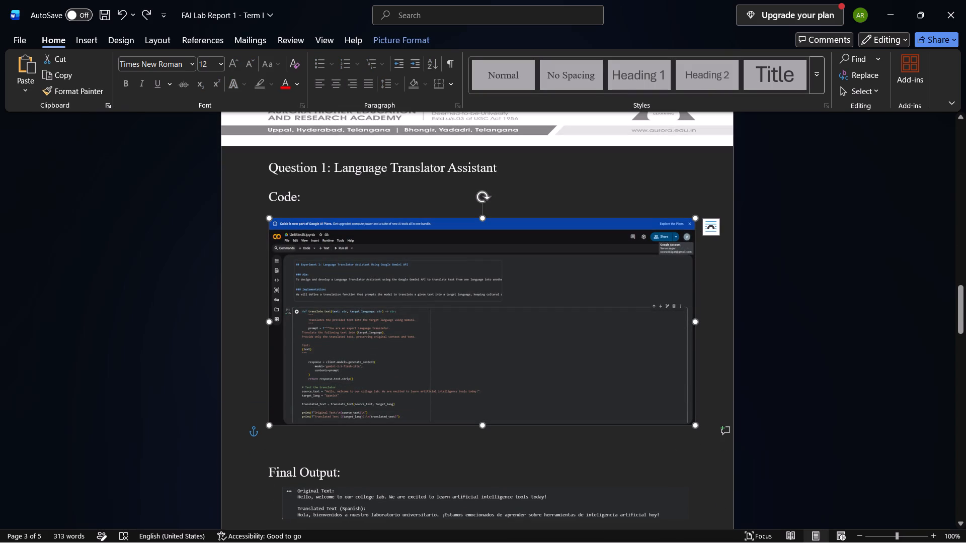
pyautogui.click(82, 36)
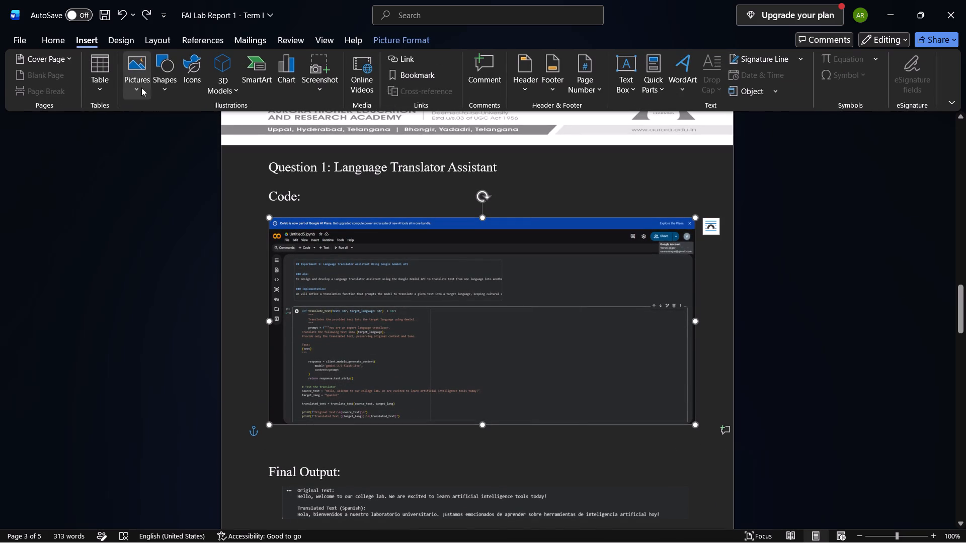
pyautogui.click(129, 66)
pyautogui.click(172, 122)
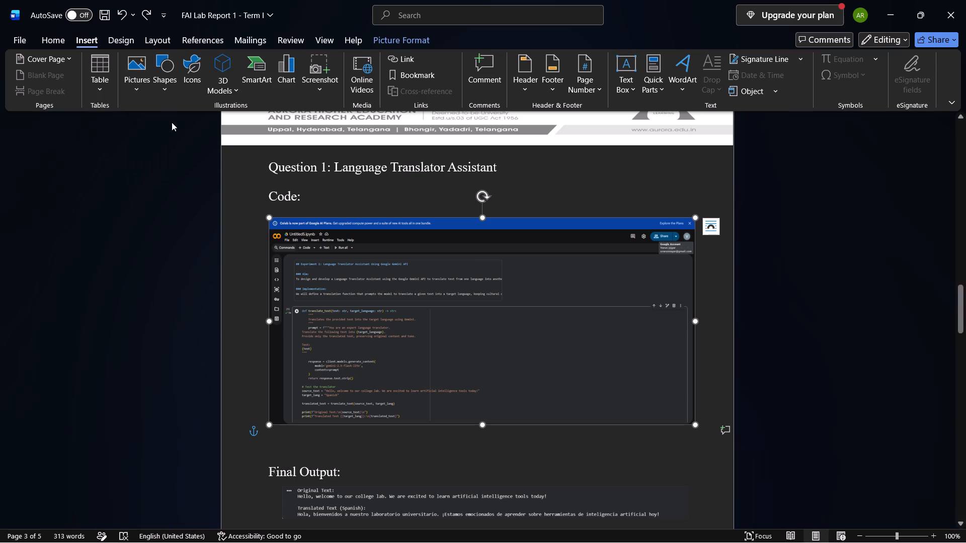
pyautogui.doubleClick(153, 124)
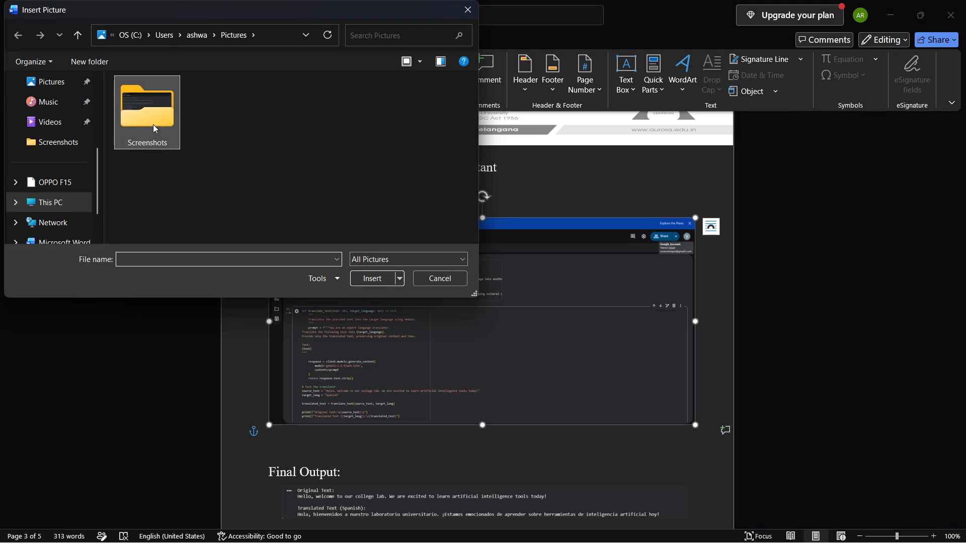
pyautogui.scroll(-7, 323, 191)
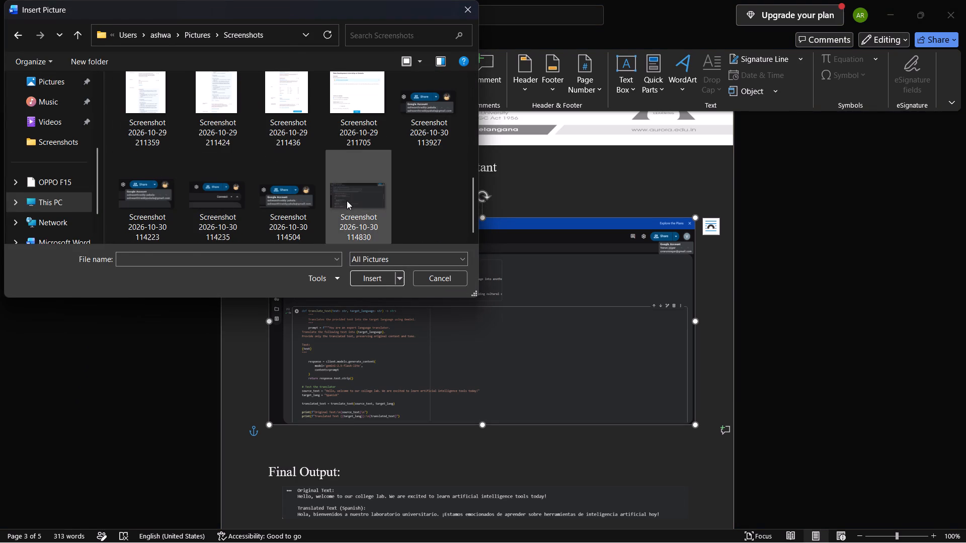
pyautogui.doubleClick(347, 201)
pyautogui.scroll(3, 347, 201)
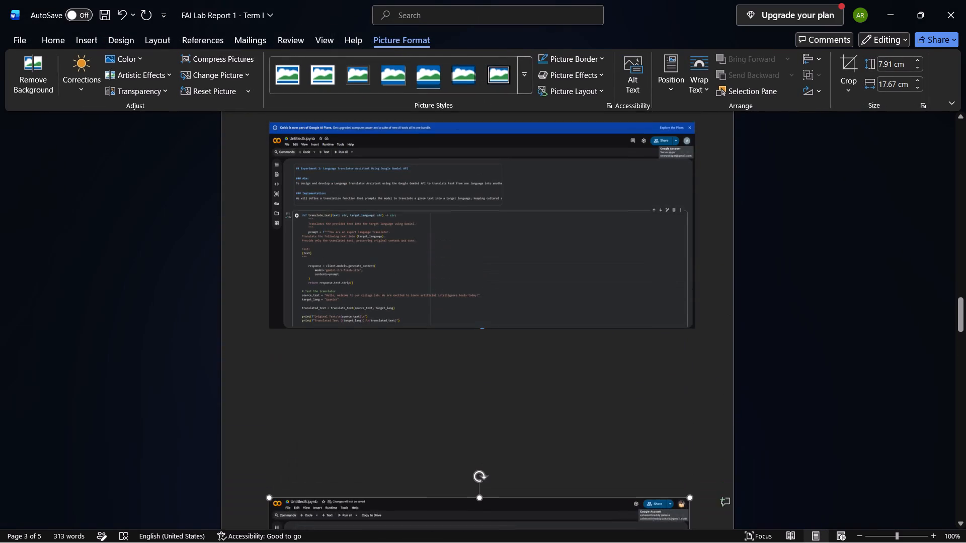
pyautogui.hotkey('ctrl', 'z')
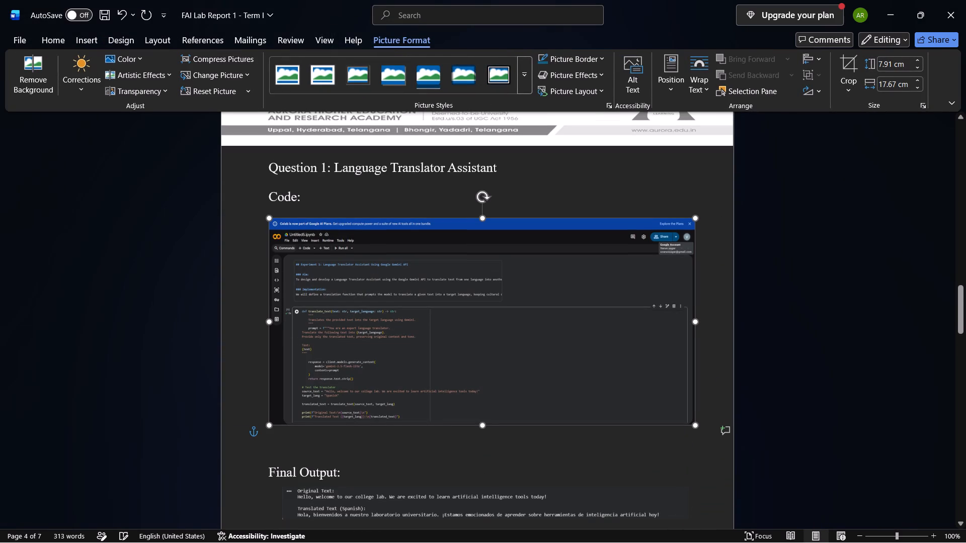
# Delete the old Question 1 code screenshot and paste the new Colab capture from the clipboard history in its place.
pyautogui.click(425, 273)
pyautogui.press('BackSpace')
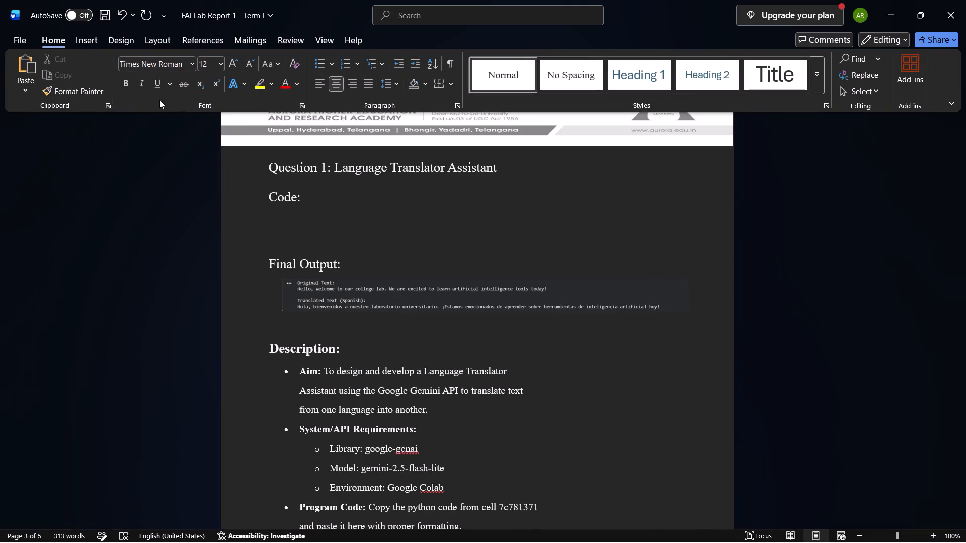
pyautogui.press('super+v')
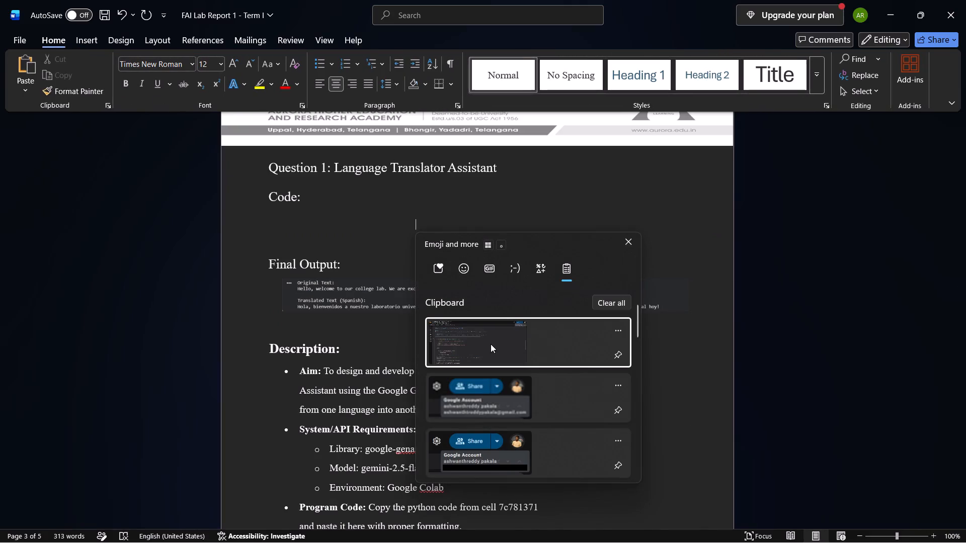
pyautogui.click(500, 349)
pyautogui.hotkey('ctrl', 'v')
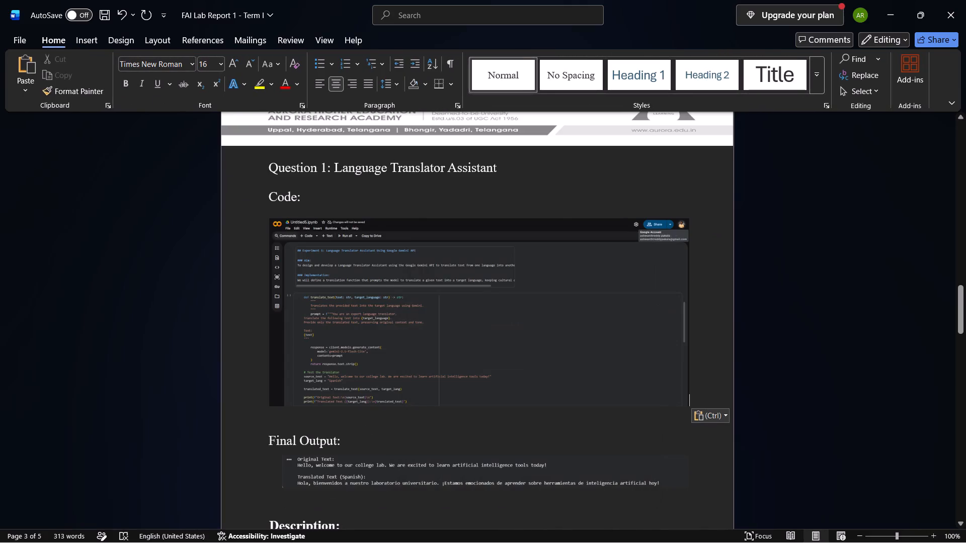
# Look over the report down to Question 2, and find the Experiment 2 heading and generate_questions code in Chrome's Colab notebook.
pyautogui.scroll(-3, 694, 321)
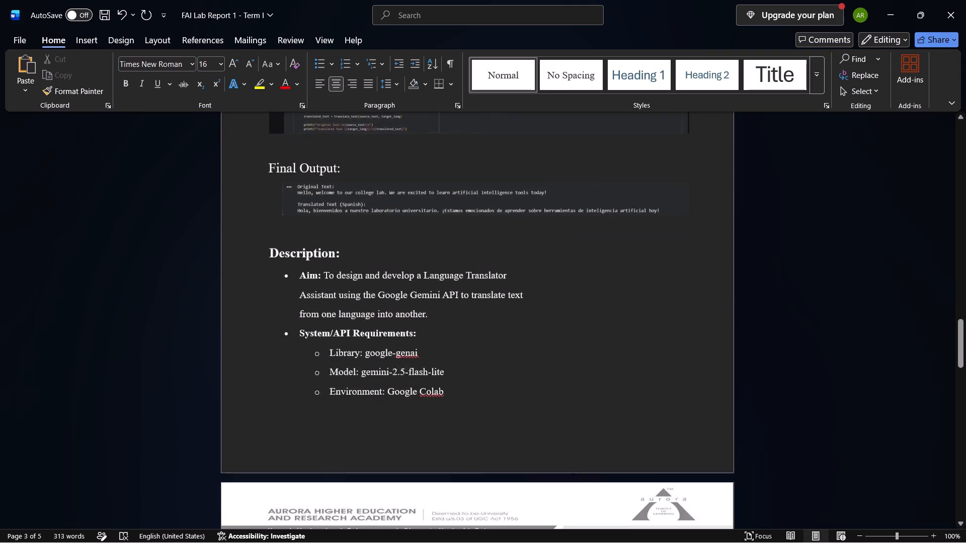
pyautogui.scroll(-2, 694, 321)
pyautogui.hotkey('alt', 'Tab')
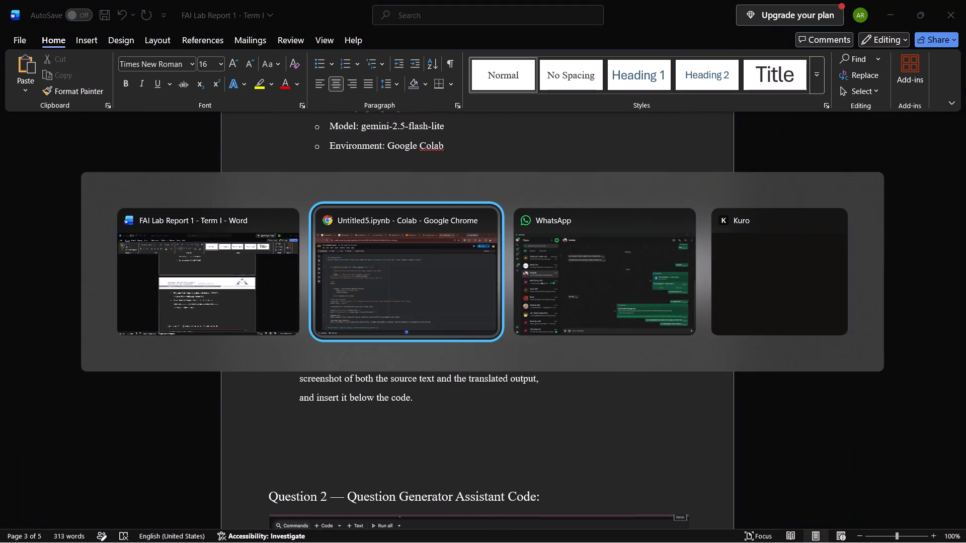
pyautogui.scroll(-4, 694, 321)
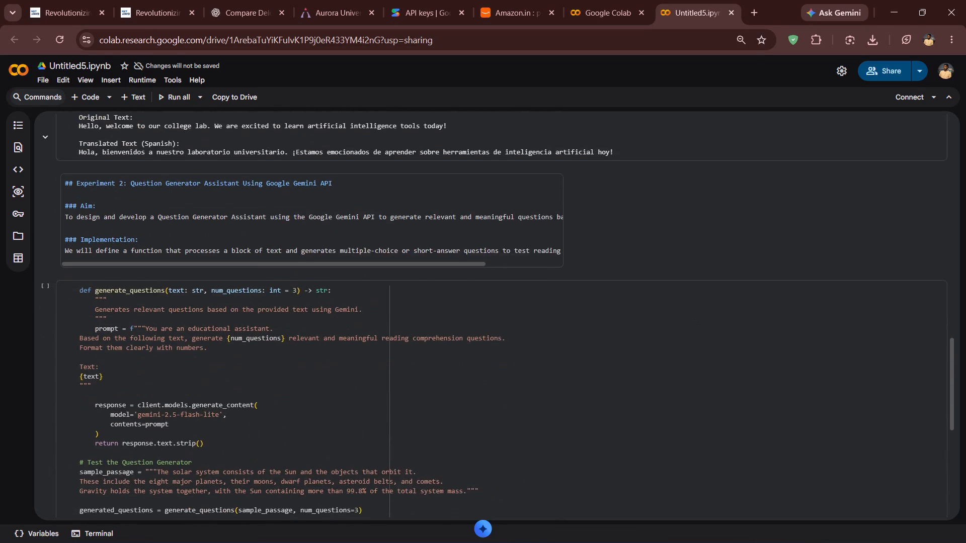
pyautogui.scroll(-2, 694, 321)
pyautogui.scroll(1, 694, 321)
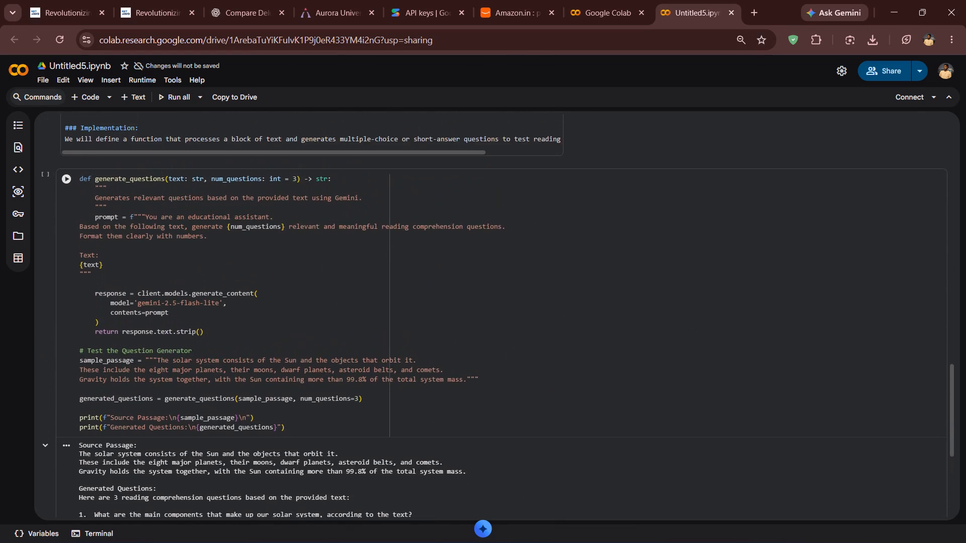
pyautogui.scroll(1, 694, 321)
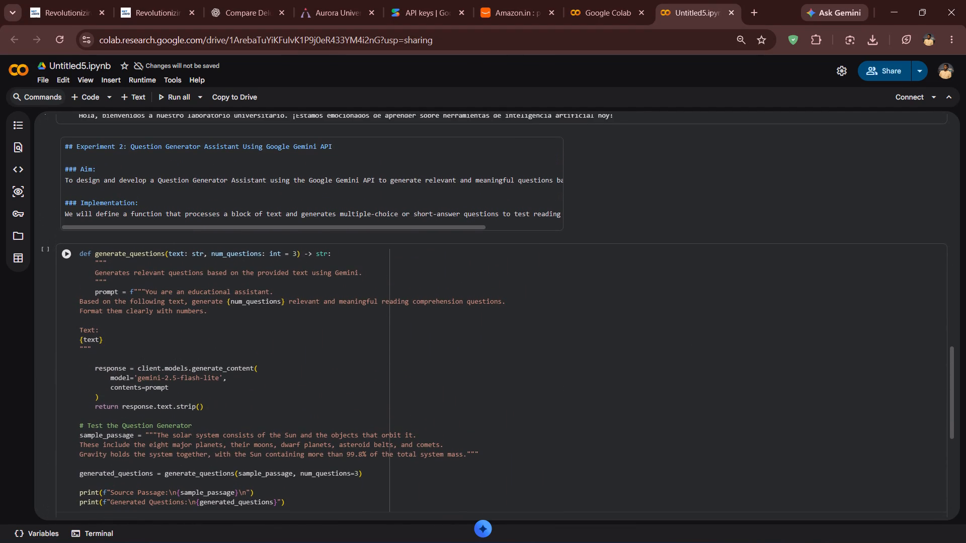
pyautogui.scroll(1, 694, 321)
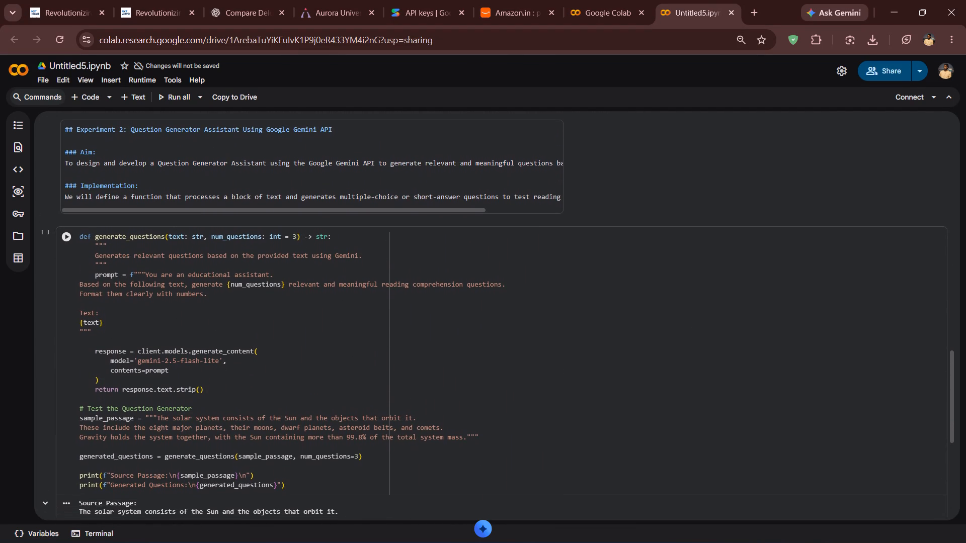
pyautogui.scroll(1, 694, 321)
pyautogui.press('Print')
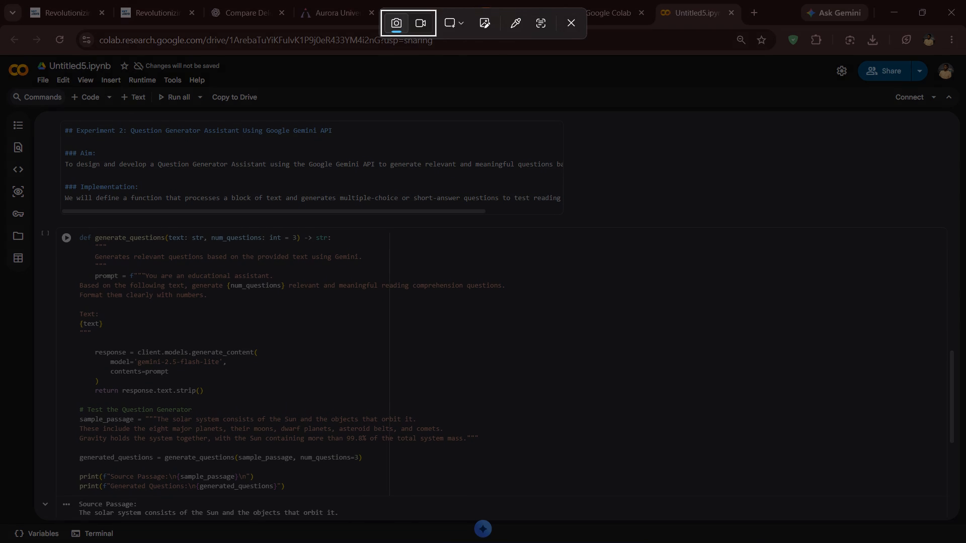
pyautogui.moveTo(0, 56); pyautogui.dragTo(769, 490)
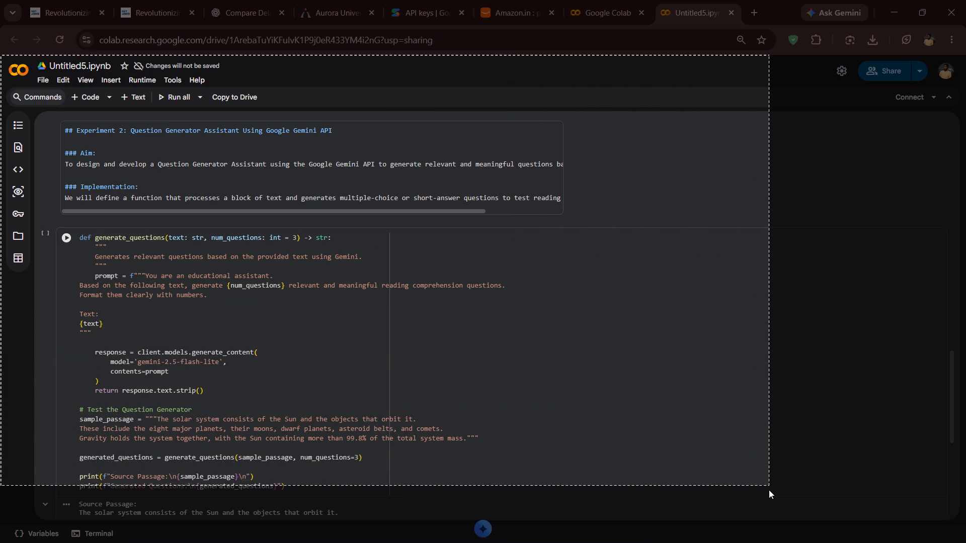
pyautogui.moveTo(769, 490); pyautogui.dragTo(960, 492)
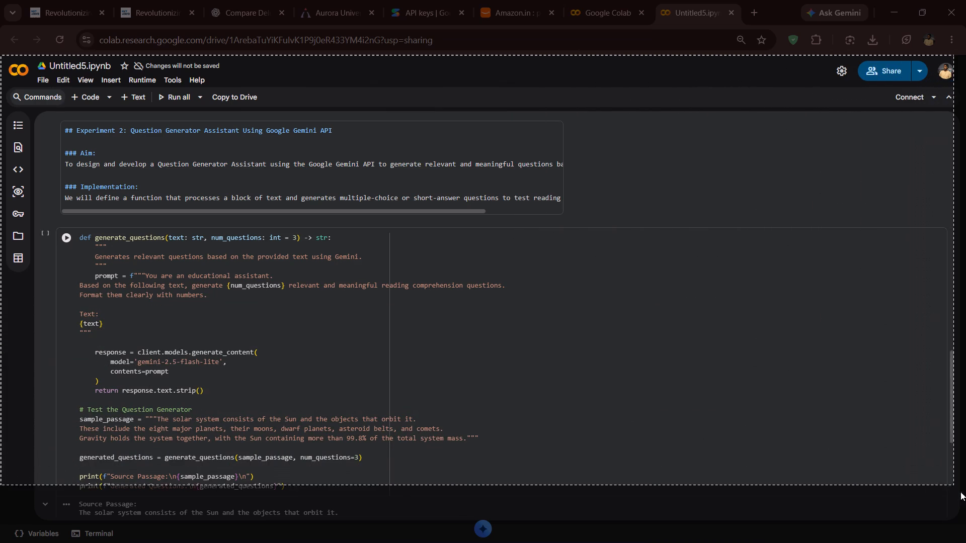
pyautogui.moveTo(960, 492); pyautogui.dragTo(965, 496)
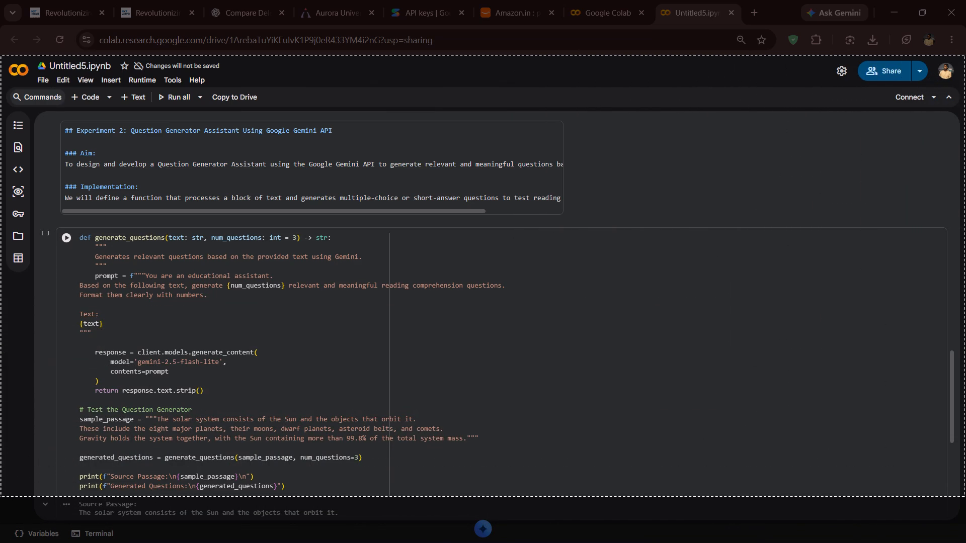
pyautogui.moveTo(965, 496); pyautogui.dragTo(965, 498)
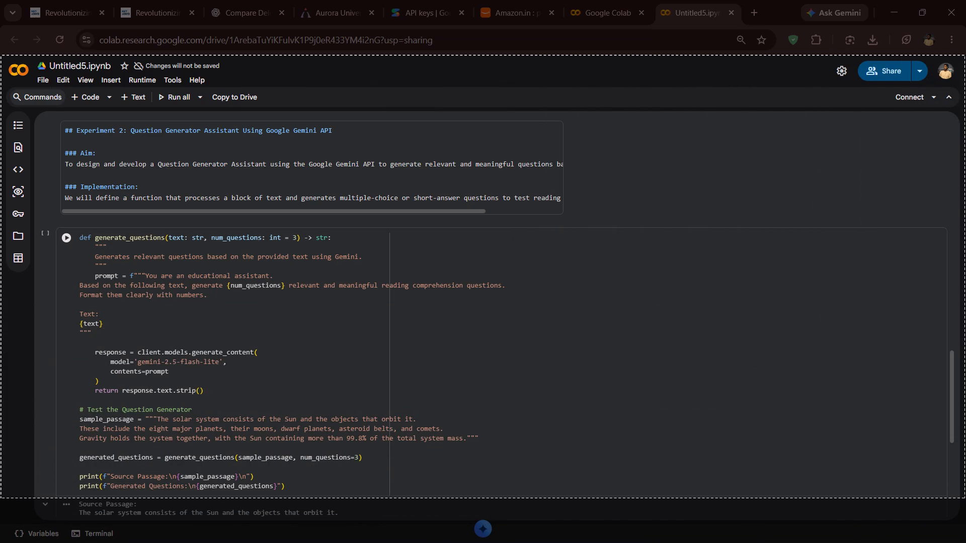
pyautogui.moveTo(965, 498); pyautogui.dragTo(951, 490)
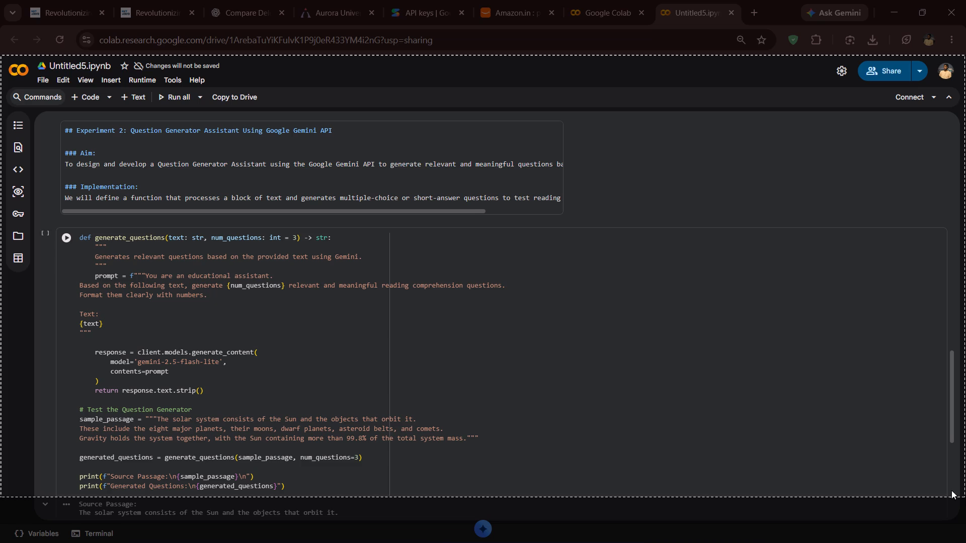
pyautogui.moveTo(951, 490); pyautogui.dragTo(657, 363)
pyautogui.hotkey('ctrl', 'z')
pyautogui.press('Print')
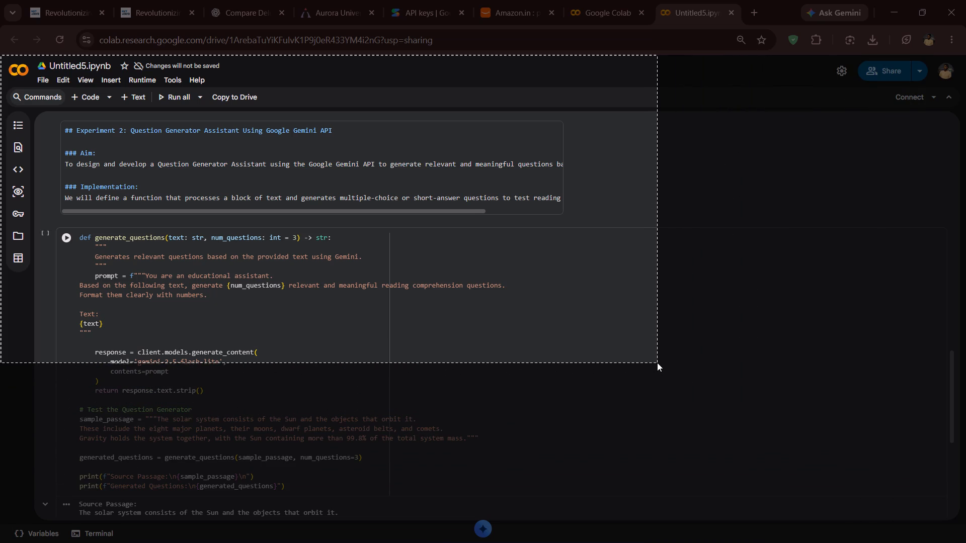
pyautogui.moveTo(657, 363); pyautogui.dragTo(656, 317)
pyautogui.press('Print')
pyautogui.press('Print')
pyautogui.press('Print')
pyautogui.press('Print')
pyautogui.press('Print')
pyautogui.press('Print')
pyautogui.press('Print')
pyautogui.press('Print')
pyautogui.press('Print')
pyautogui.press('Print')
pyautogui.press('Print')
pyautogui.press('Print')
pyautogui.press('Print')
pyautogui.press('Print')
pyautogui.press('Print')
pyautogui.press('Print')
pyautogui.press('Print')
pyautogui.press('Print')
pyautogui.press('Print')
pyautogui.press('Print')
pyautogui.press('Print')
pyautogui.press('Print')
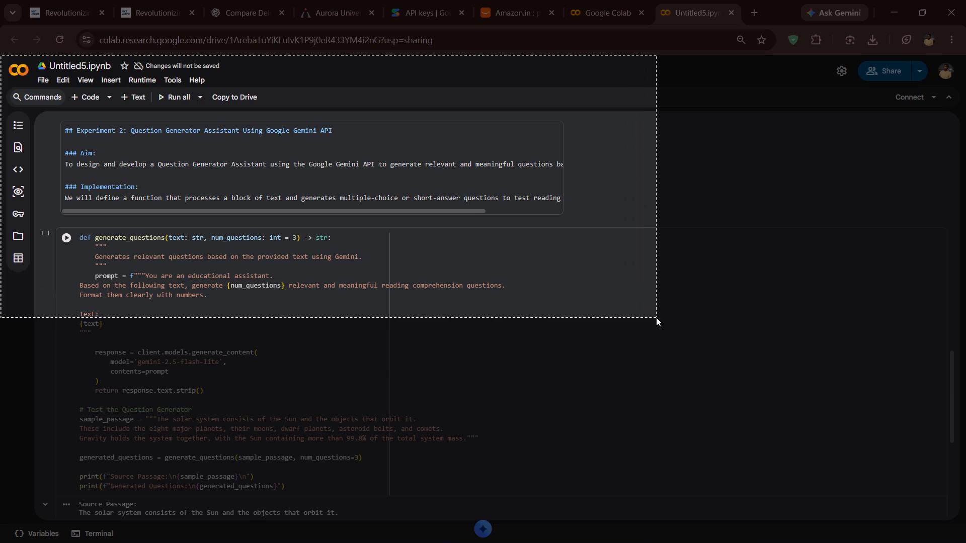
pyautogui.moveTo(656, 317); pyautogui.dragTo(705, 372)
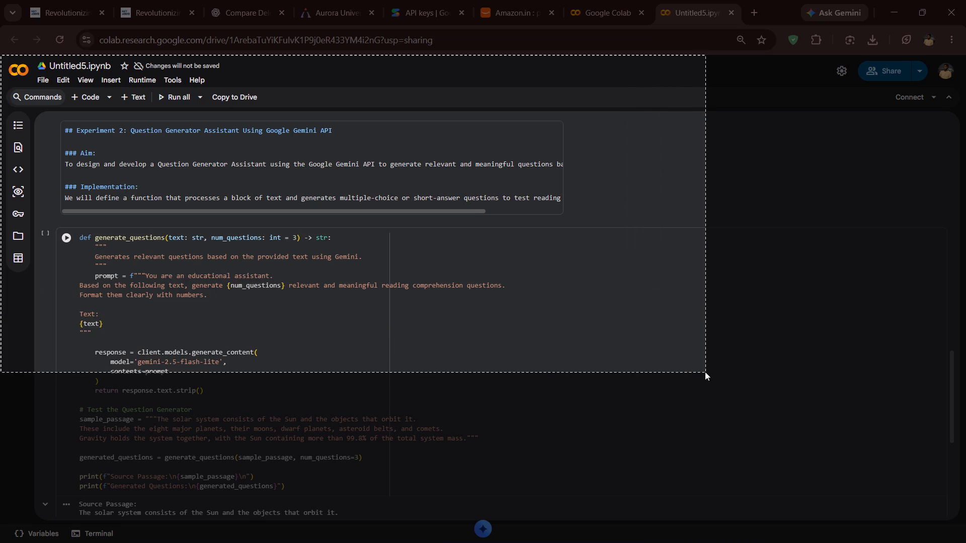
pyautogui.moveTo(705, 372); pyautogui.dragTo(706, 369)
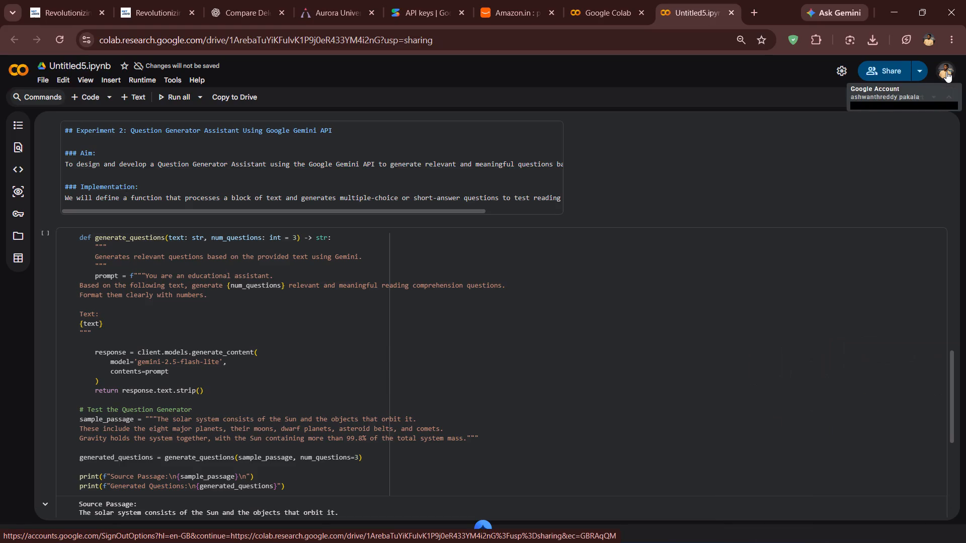
# Capture the Colab page from the notebook header through the end of the Experiment 2 code, including the Google Account tooltip.
pyautogui.press('Print')
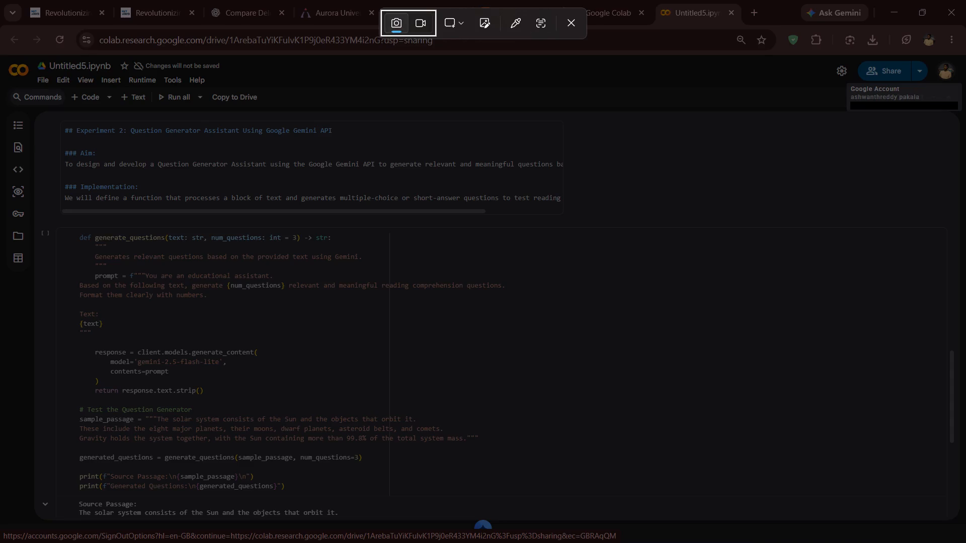
pyautogui.moveTo(0, 57); pyautogui.dragTo(863, 517)
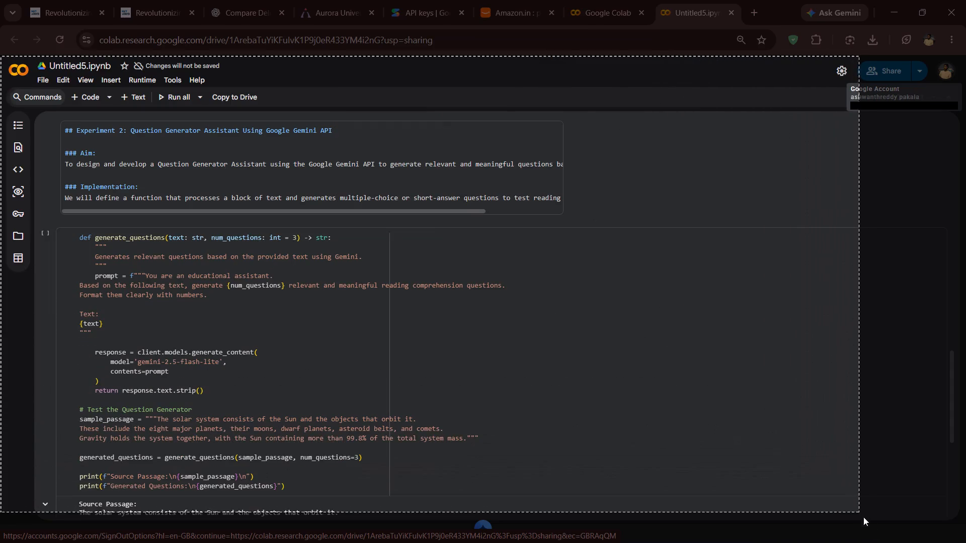
pyautogui.moveTo(863, 517); pyautogui.dragTo(965, 504)
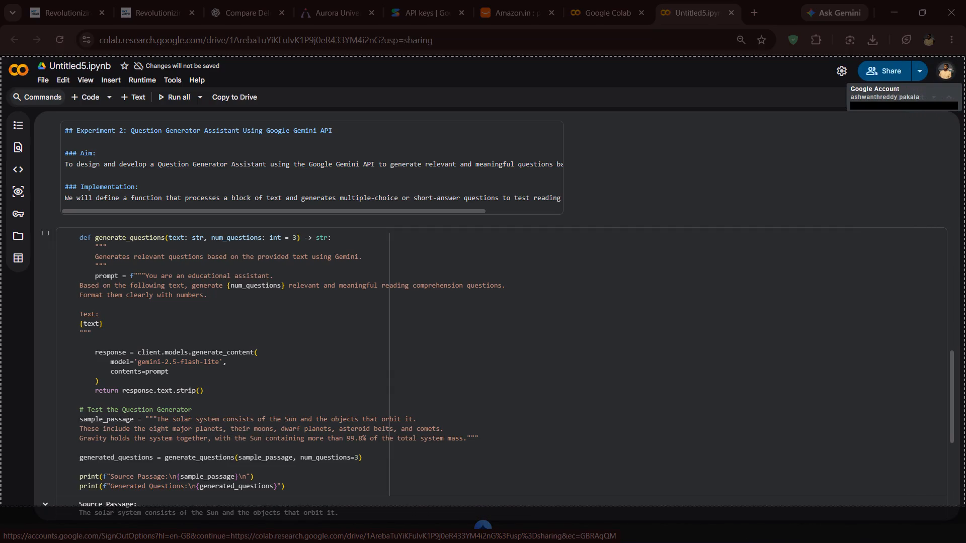
pyautogui.moveTo(965, 504); pyautogui.dragTo(965, 497)
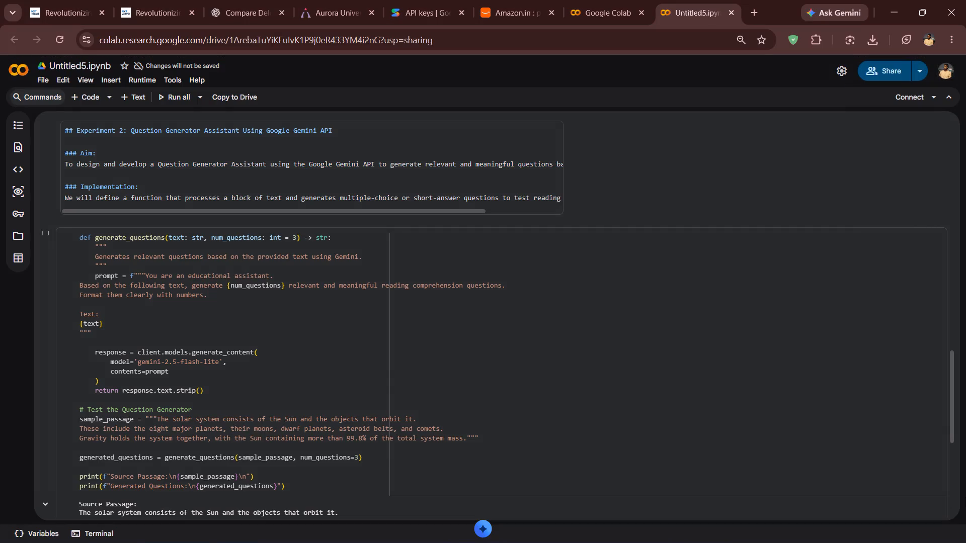
# In the Word report, replace the Question 2 code screenshot with the newest Colab capture from the clipboard history.
pyautogui.hotkey('alt', 'Tab')
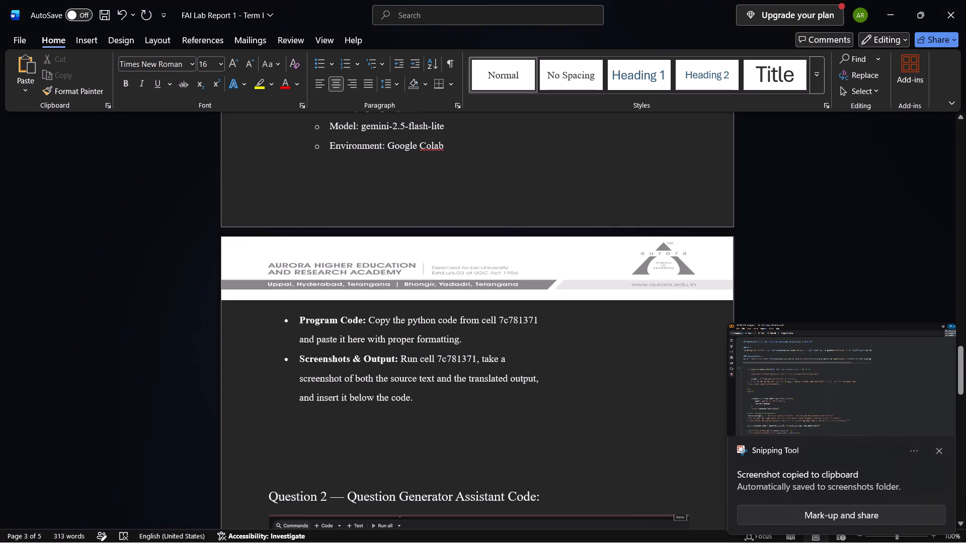
pyautogui.scroll(-2, 585, 475)
pyautogui.click(547, 403)
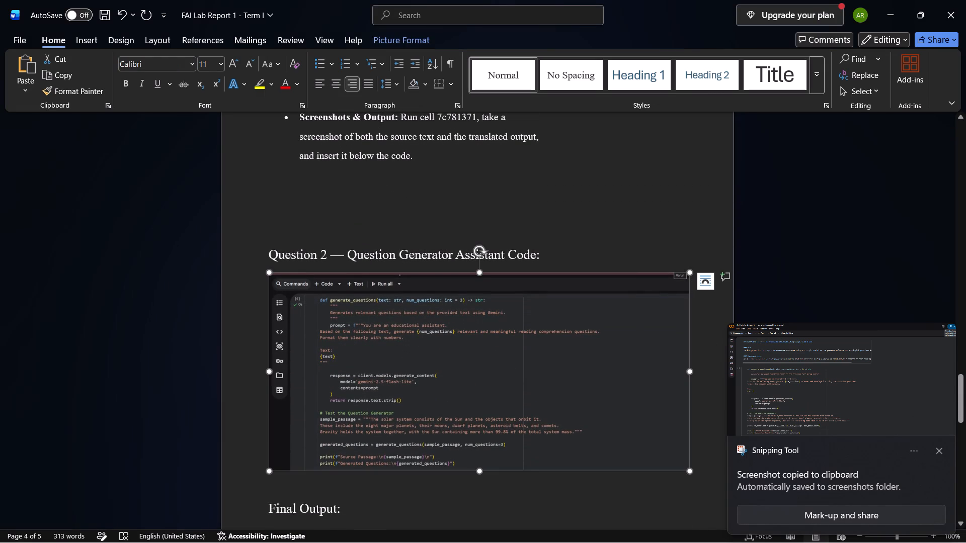
pyautogui.press('BackSpace')
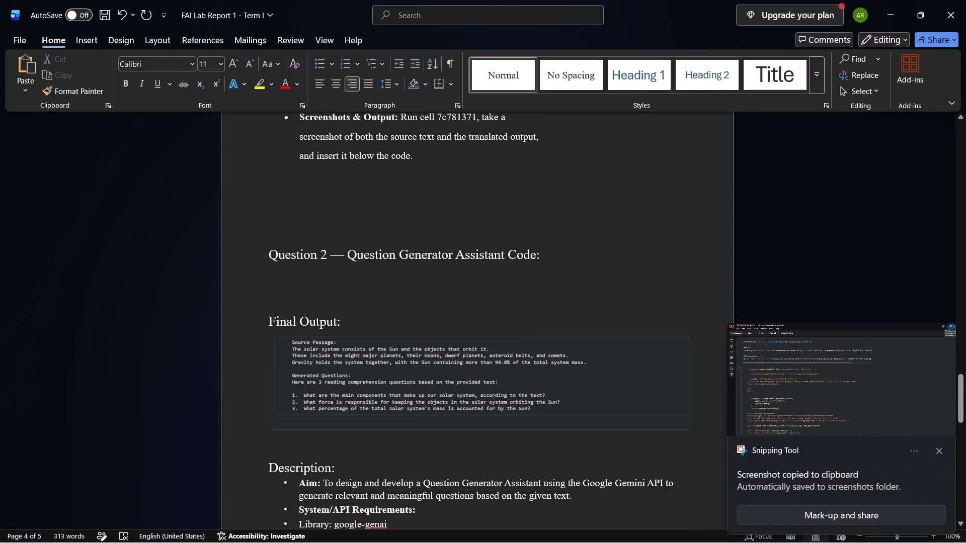
pyautogui.press('super+v')
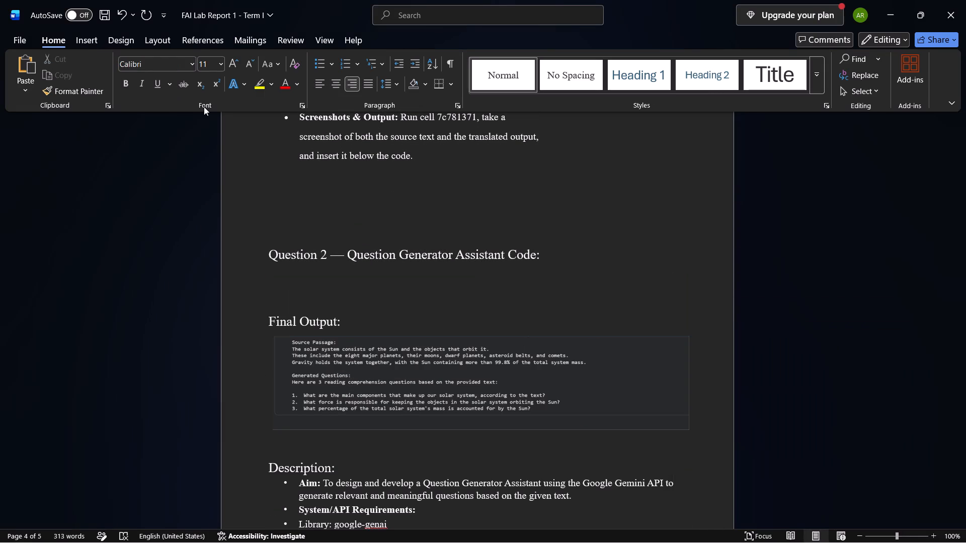
pyautogui.click(751, 397)
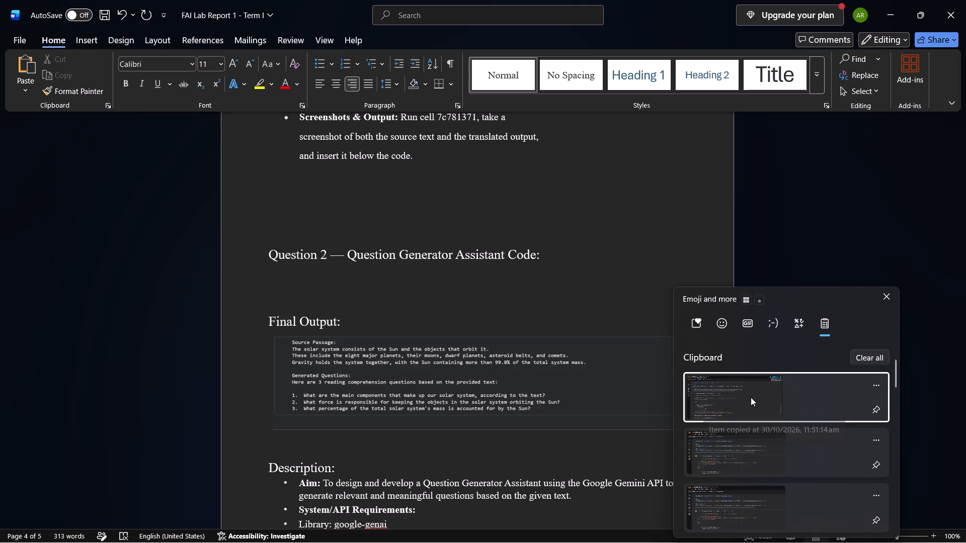
pyautogui.hotkey('ctrl', 'v')
# Review the whole report from the cover page to the Conclusion & Notebook Link section, checking both replaced code screenshots and the page layout.
pyautogui.scroll(-1, 608, 350)
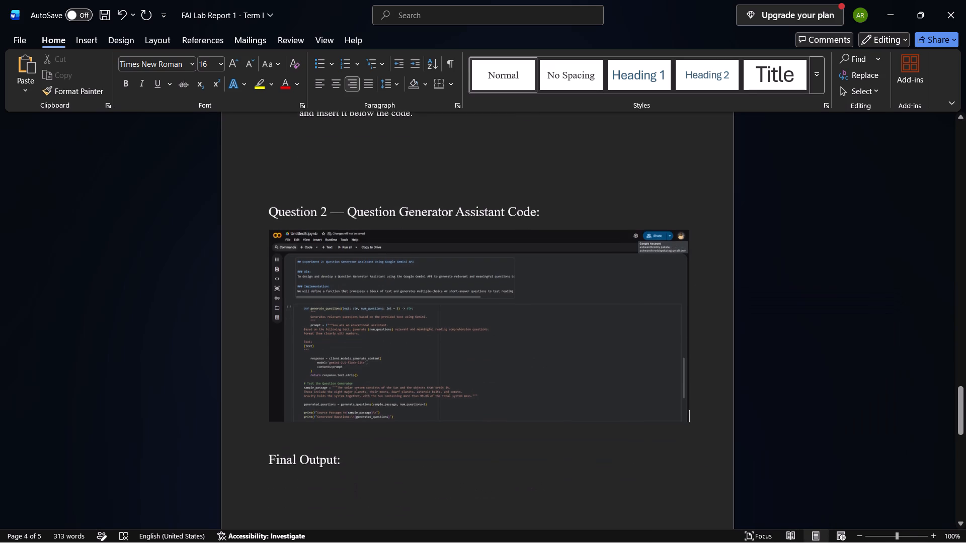
pyautogui.scroll(-3, 608, 350)
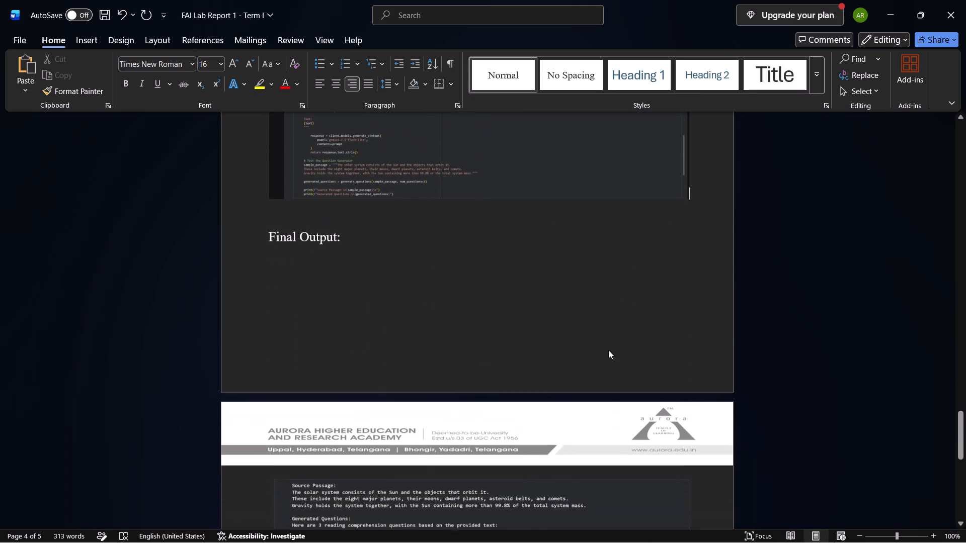
pyautogui.scroll(-5, 608, 350)
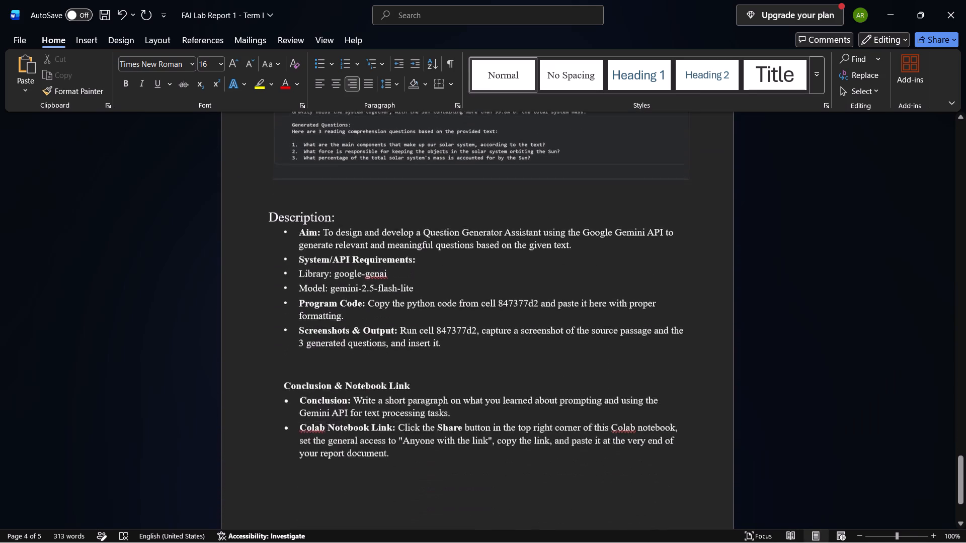
pyautogui.scroll(-4, 608, 350)
pyautogui.scroll(6, 608, 350)
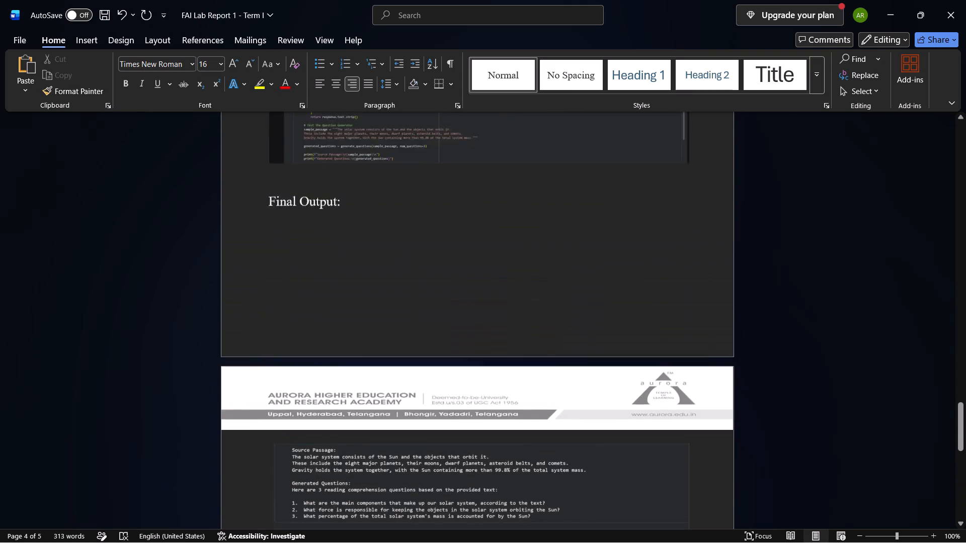
pyautogui.scroll(4, 608, 350)
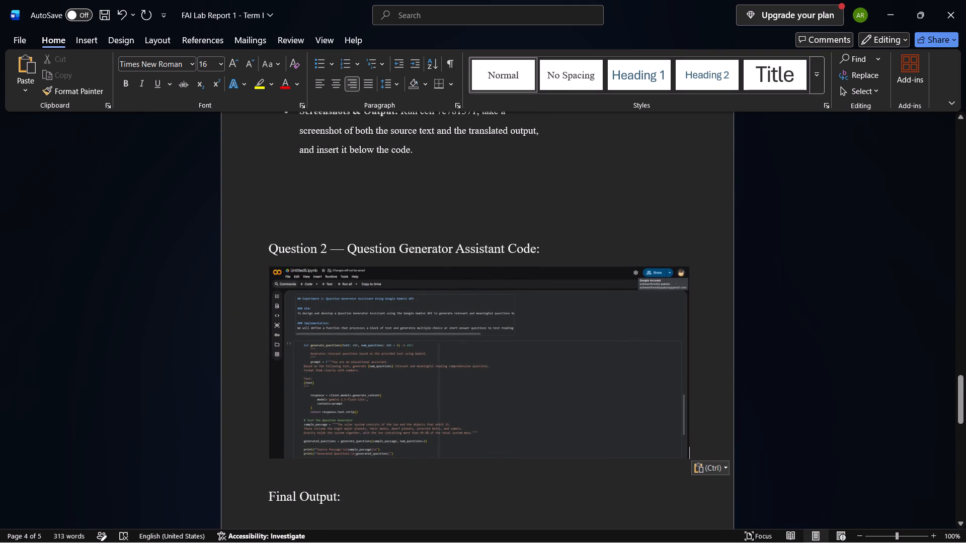
pyautogui.scroll(6, 608, 350)
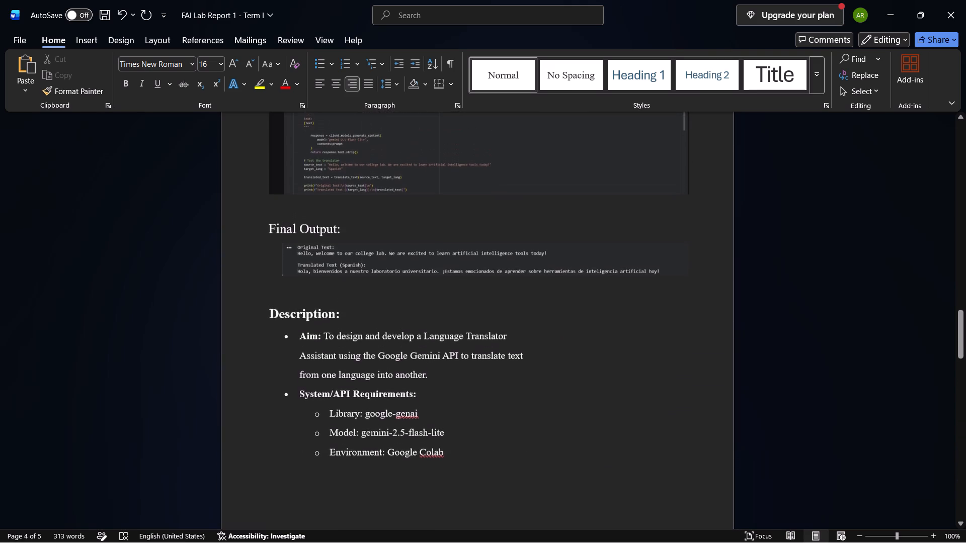
pyautogui.scroll(1, 608, 350)
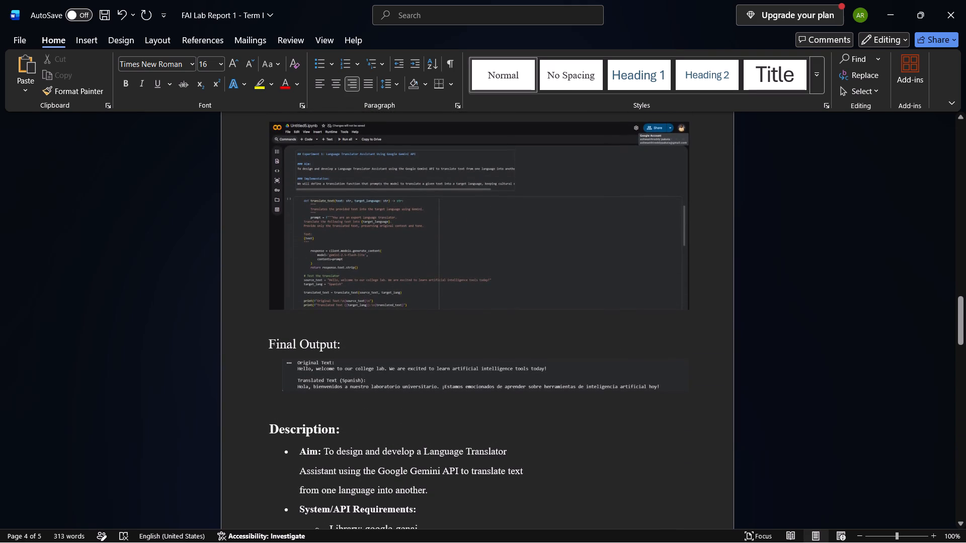
pyautogui.scroll(6, 608, 350)
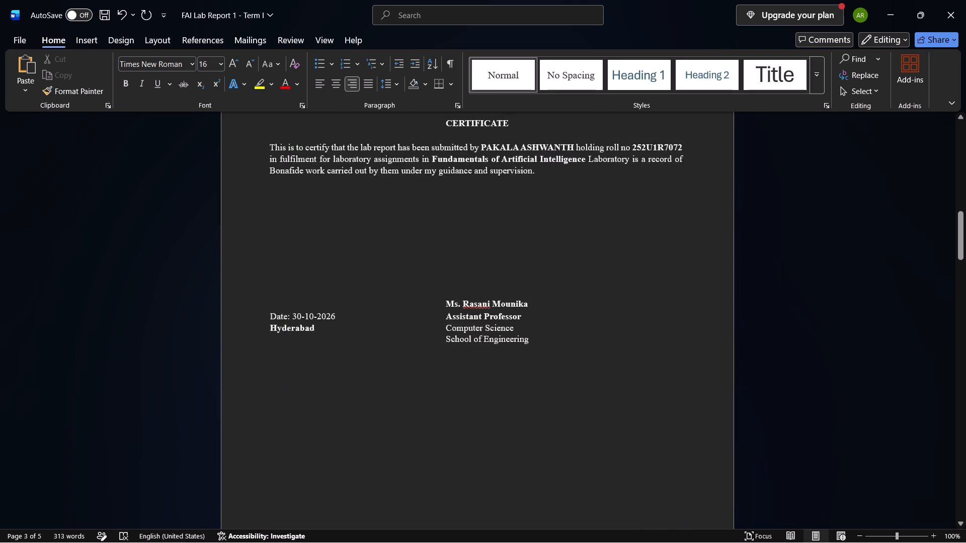
pyautogui.scroll(7, 608, 350)
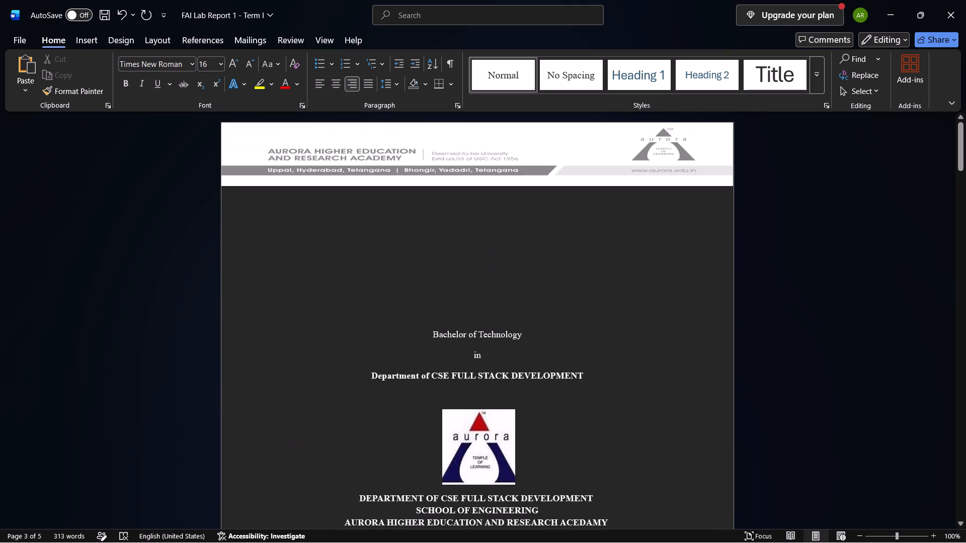
pyautogui.scroll(-3, 608, 350)
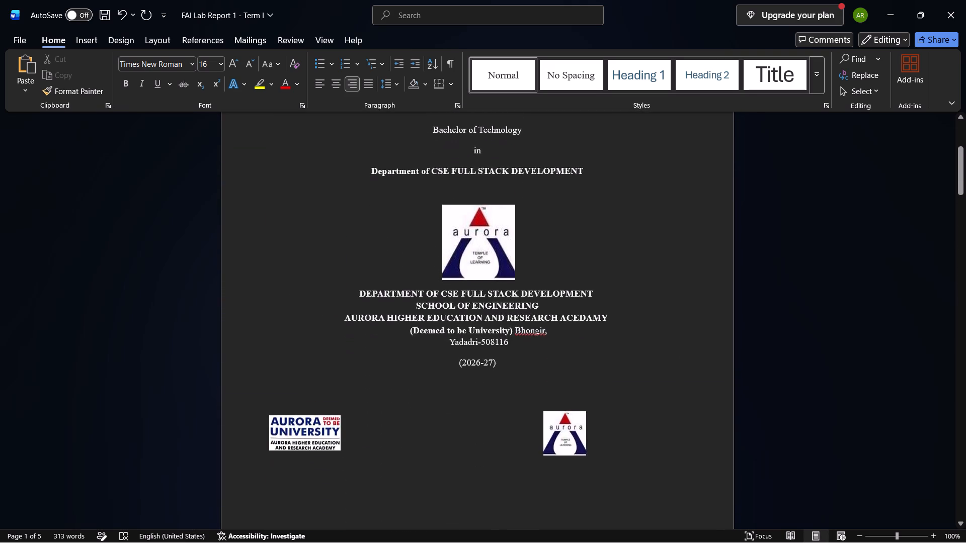
pyautogui.scroll(-4, 608, 350)
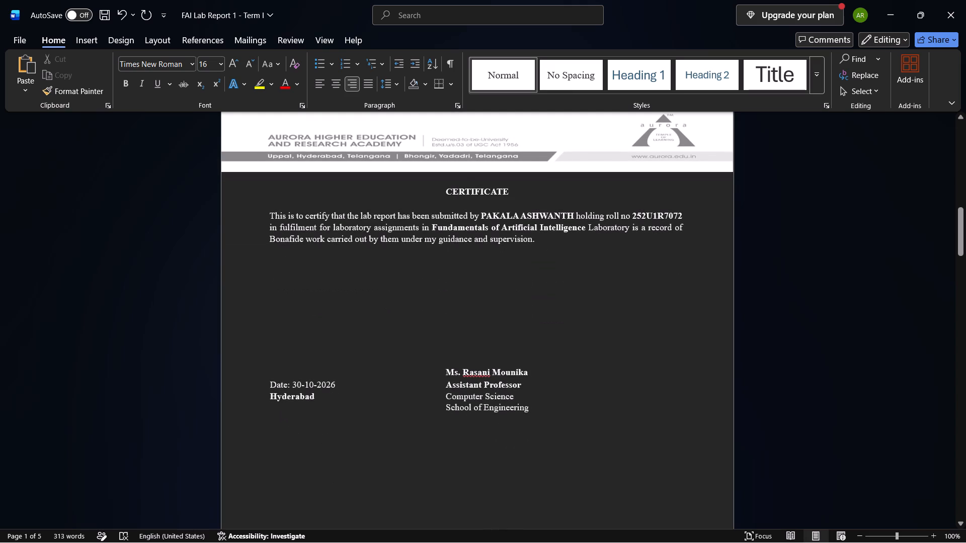
pyautogui.scroll(-5, 608, 350)
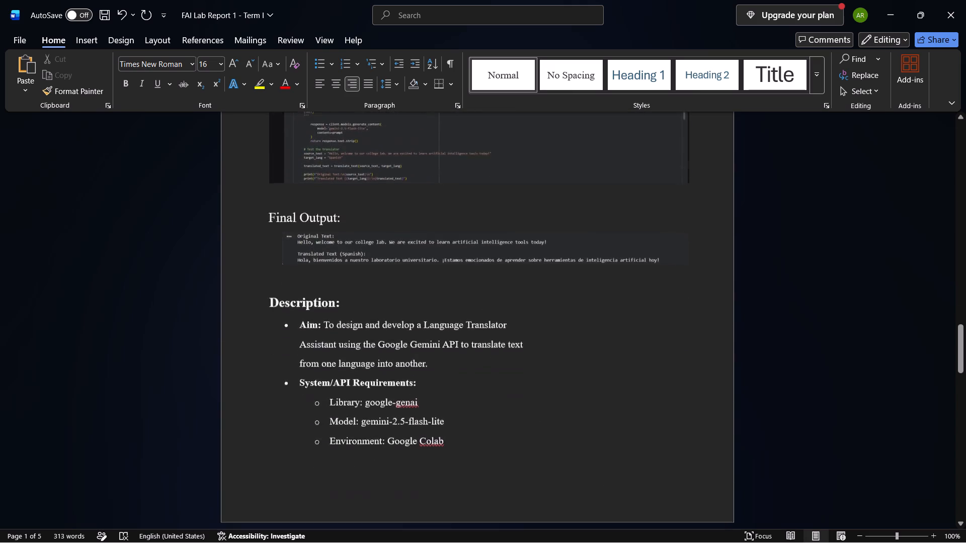
pyautogui.scroll(-8, 608, 350)
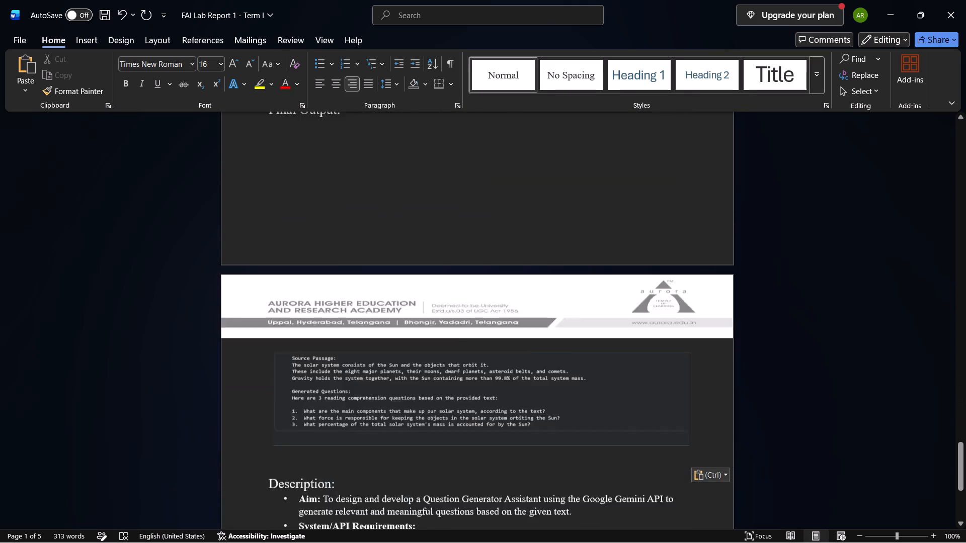
pyautogui.scroll(-5, 608, 350)
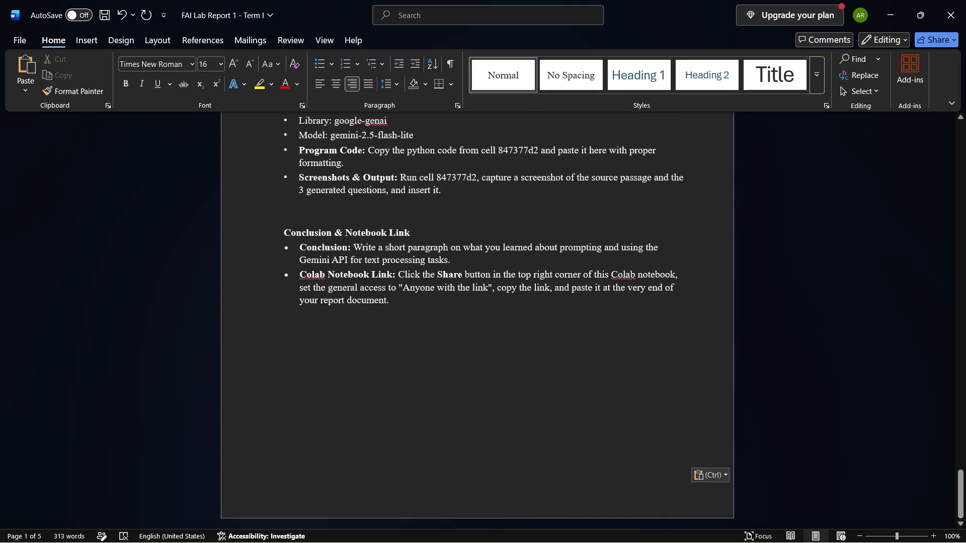
# Export the report as a PDF named FAI Lab Report 1 - Term I into the Downloads folder.
pyautogui.write('FEA')
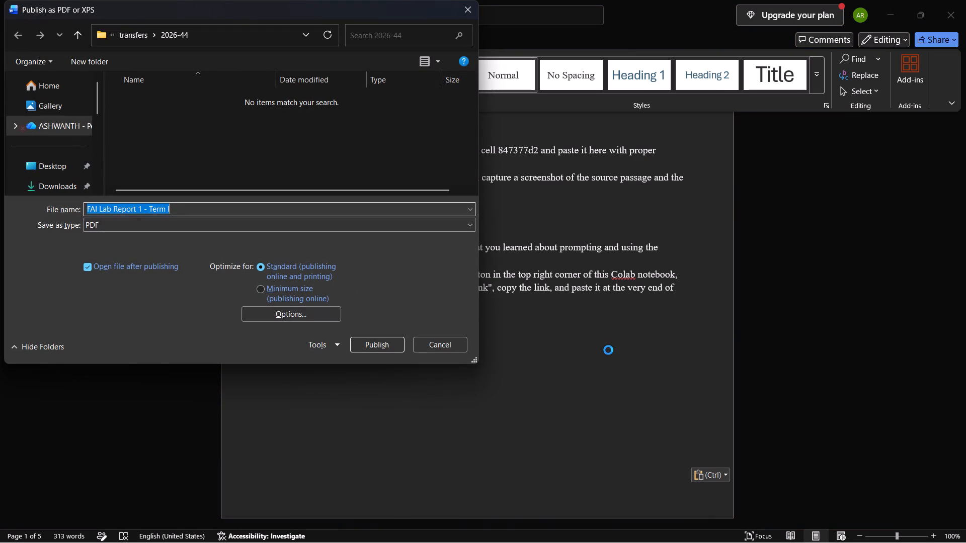
pyautogui.click(47, 181)
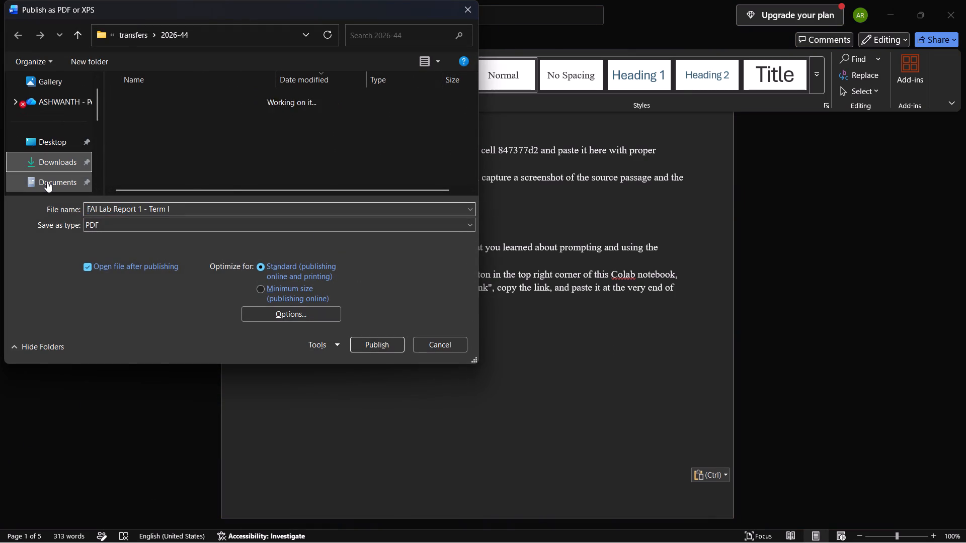
pyautogui.scroll(-2, 262, 163)
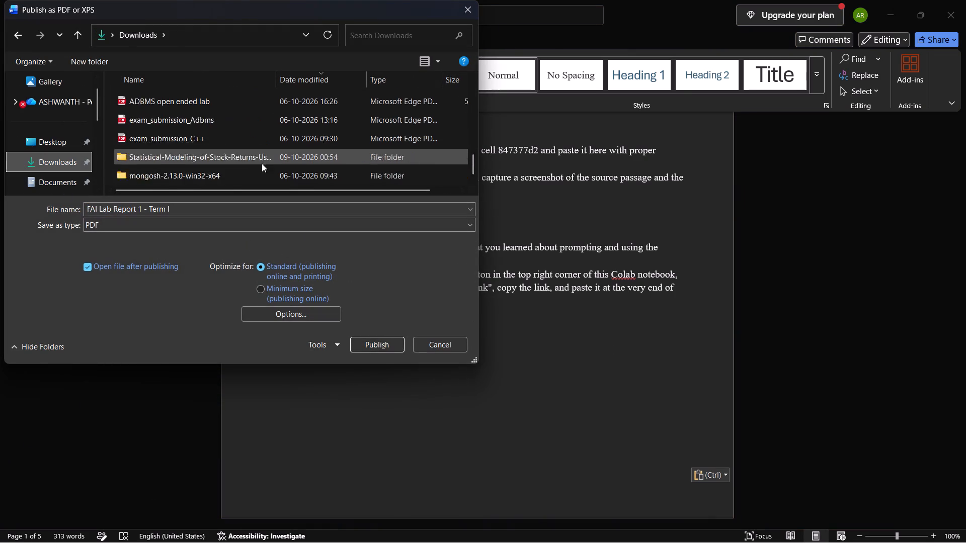
pyautogui.scroll(-5, 262, 163)
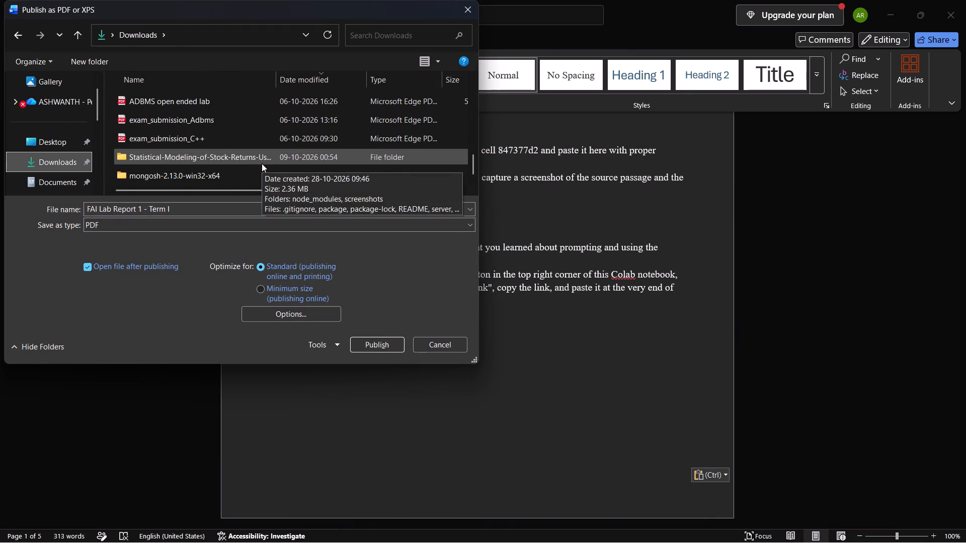
pyautogui.click(377, 345)
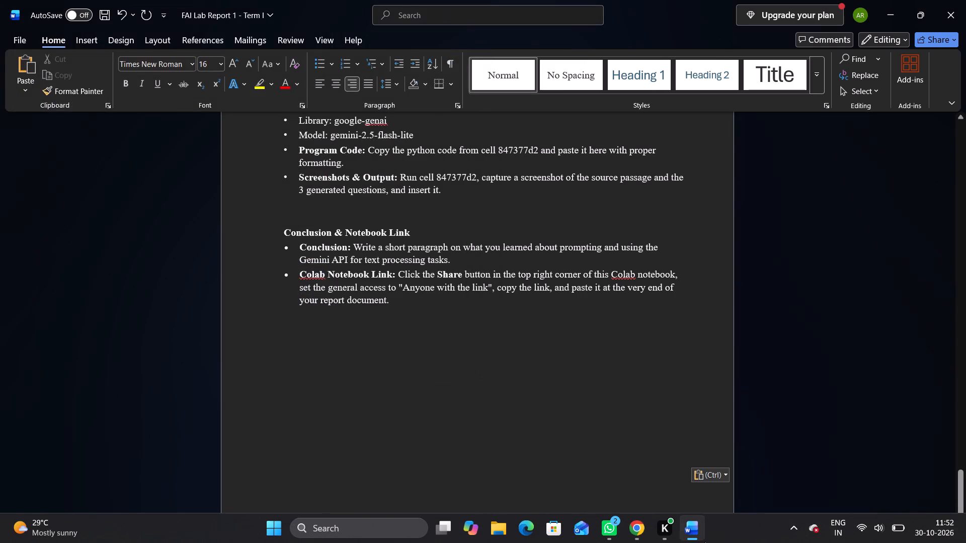
# In Chrome's Aurora portal, upload the FAI Lab Report 1 - Term I PDF to Lab Report 1 under Introduction to Artificial Intelligence.
pyautogui.click(636, 529)
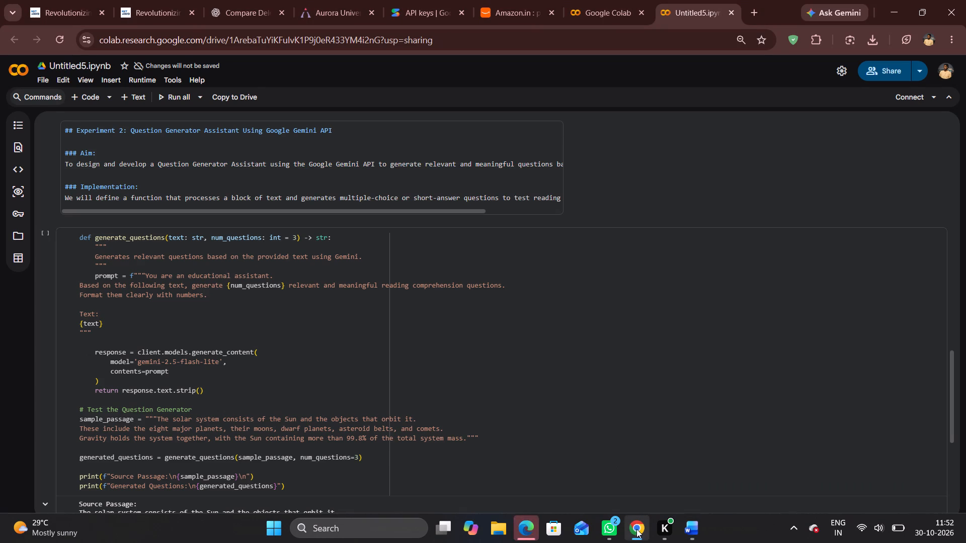
pyautogui.click(334, 3)
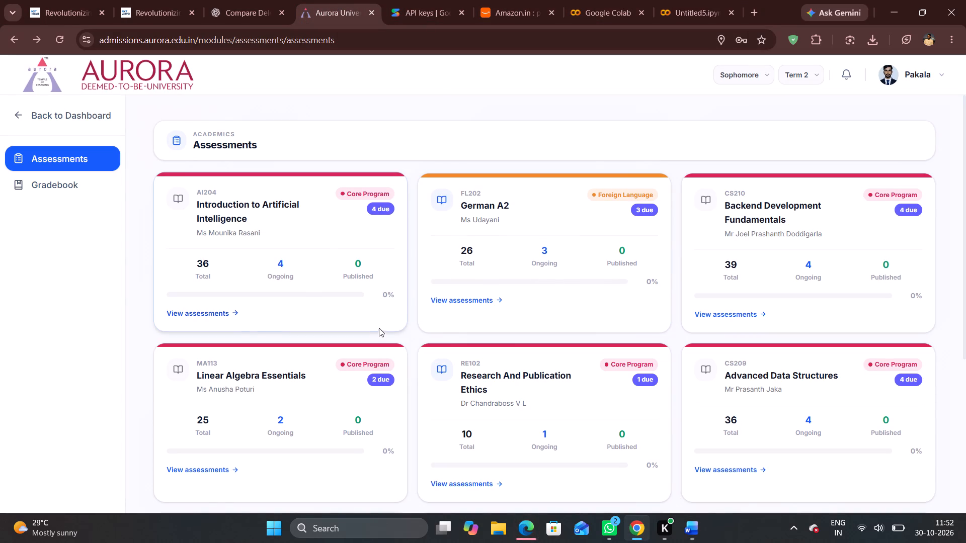
pyautogui.click(321, 233)
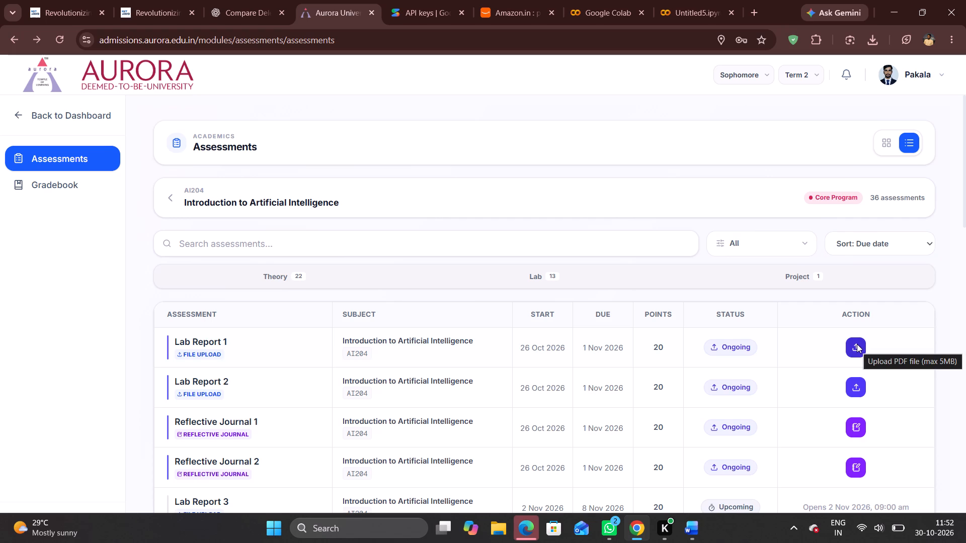
pyautogui.click(857, 344)
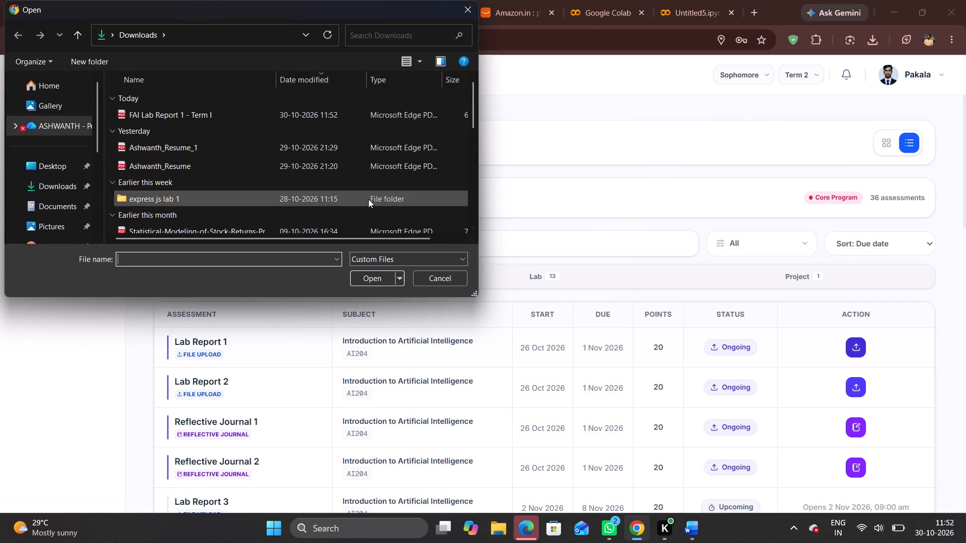
pyautogui.doubleClick(201, 115)
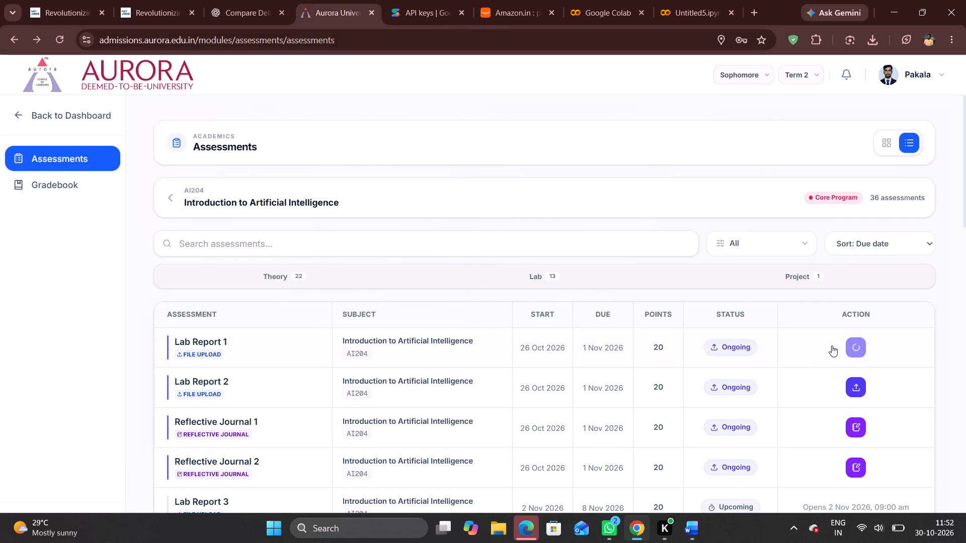
# Open the submitted Lab Report 1 file for viewing.
pyautogui.click(843, 469)
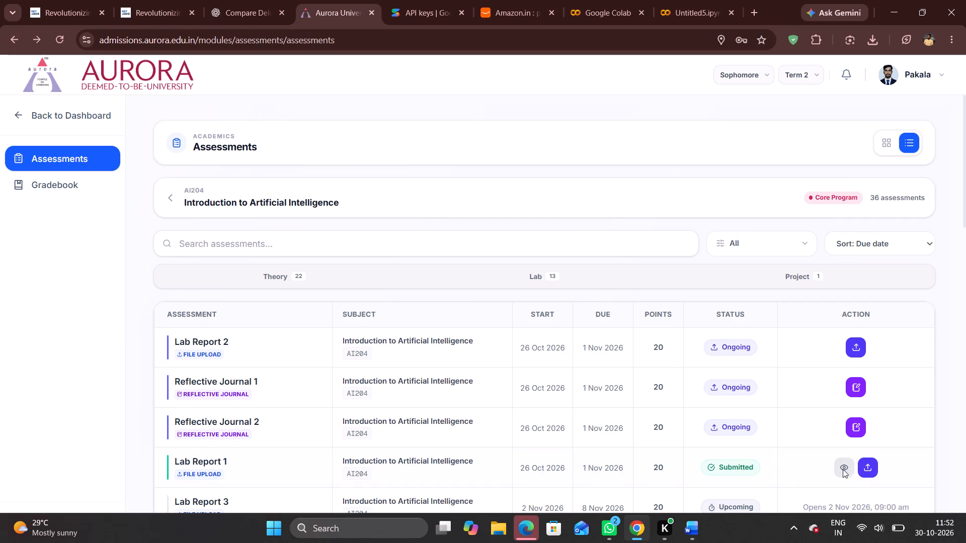
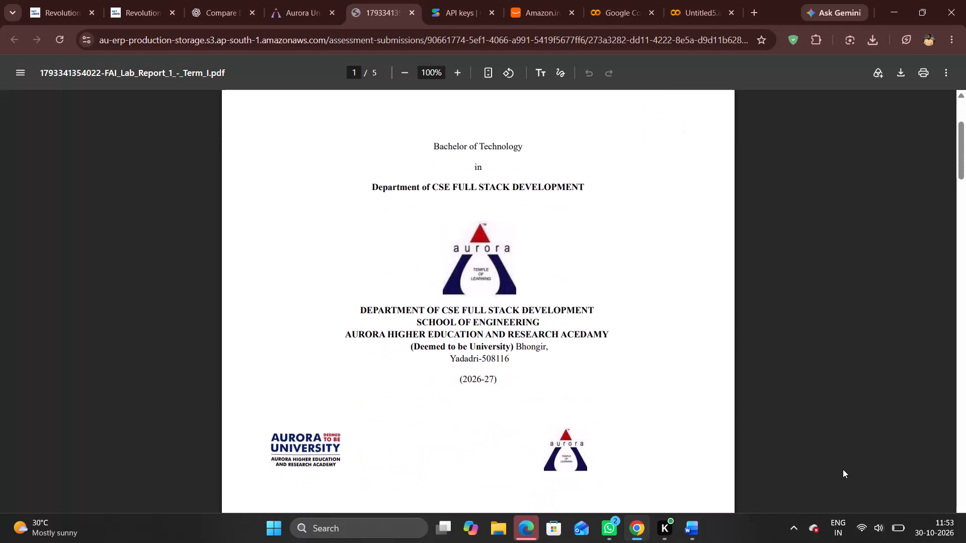
# Review the submitted Lab Report 1 PDF from the cover page through the Question 2 output and description, and close it.
pyautogui.scroll(-4, 843, 469)
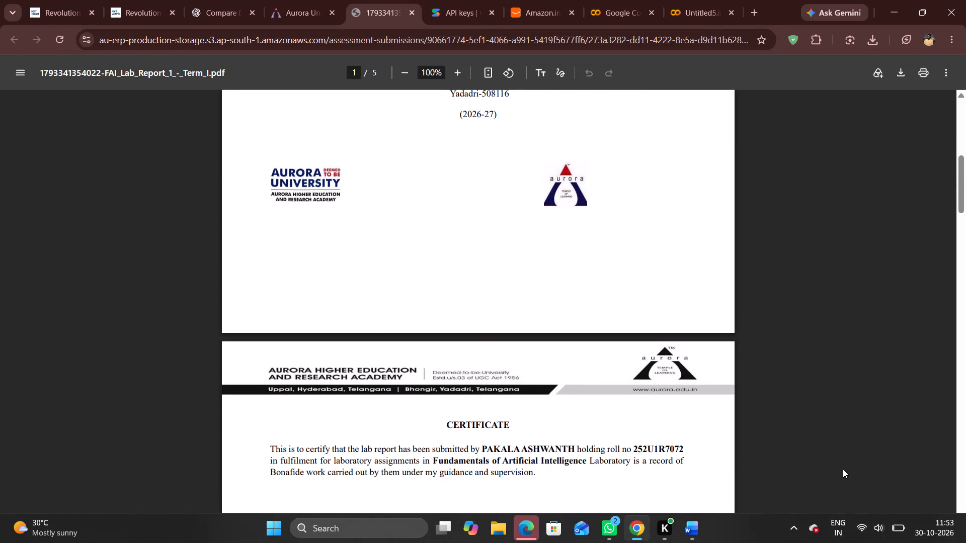
pyautogui.scroll(-1, 843, 469)
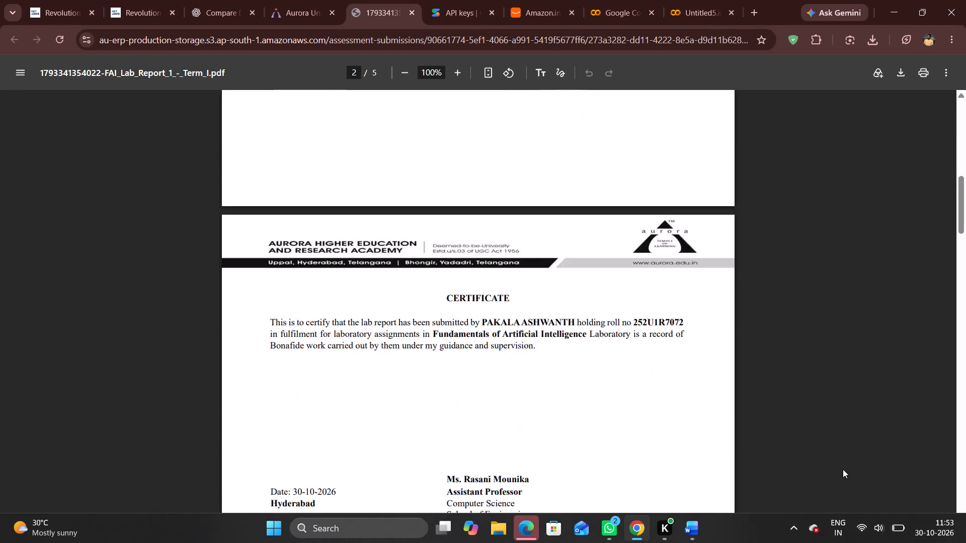
pyautogui.scroll(-1, 843, 469)
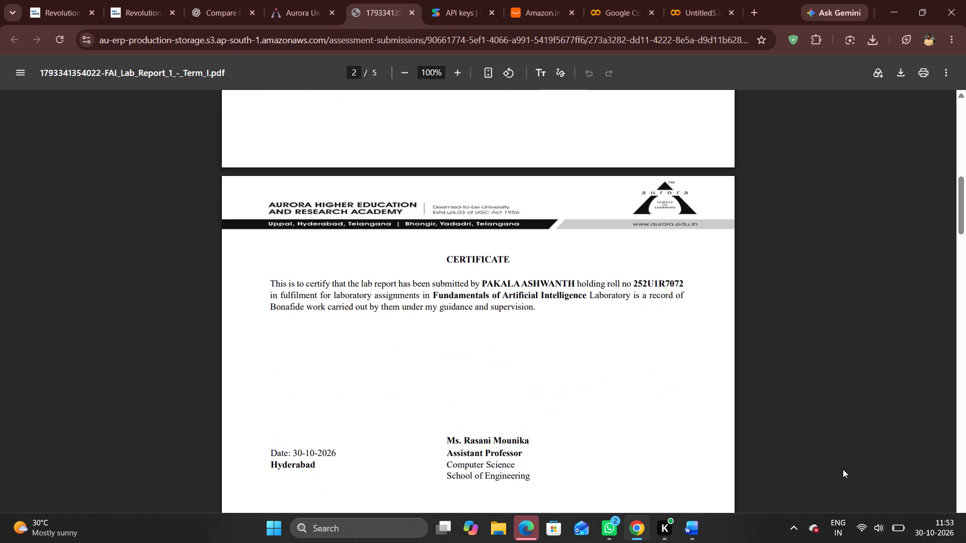
pyautogui.scroll(-5, 843, 469)
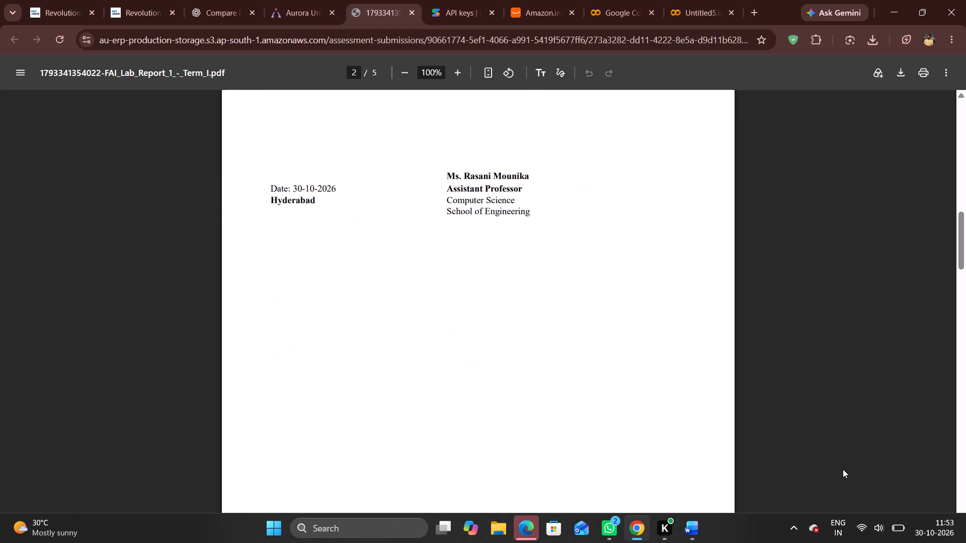
pyautogui.scroll(-6, 843, 469)
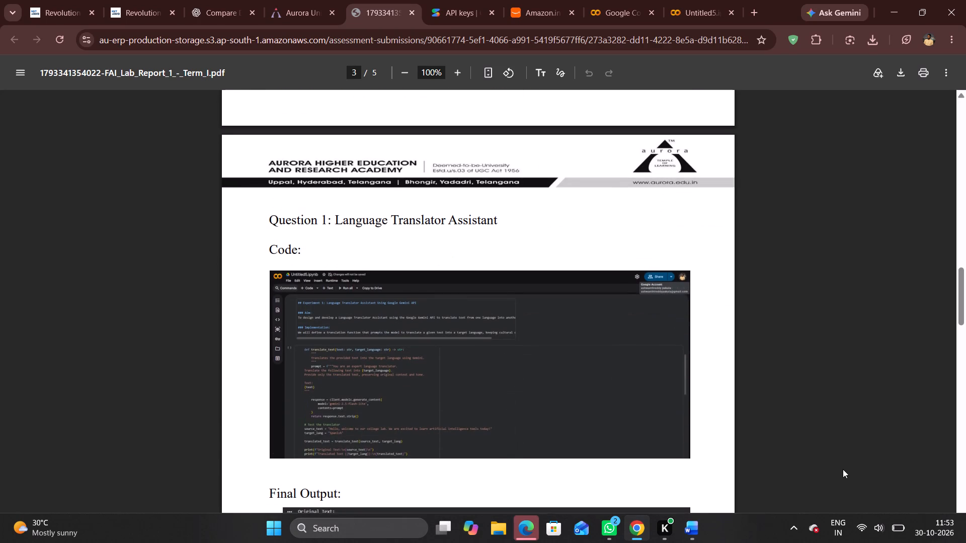
pyautogui.scroll(-6, 843, 469)
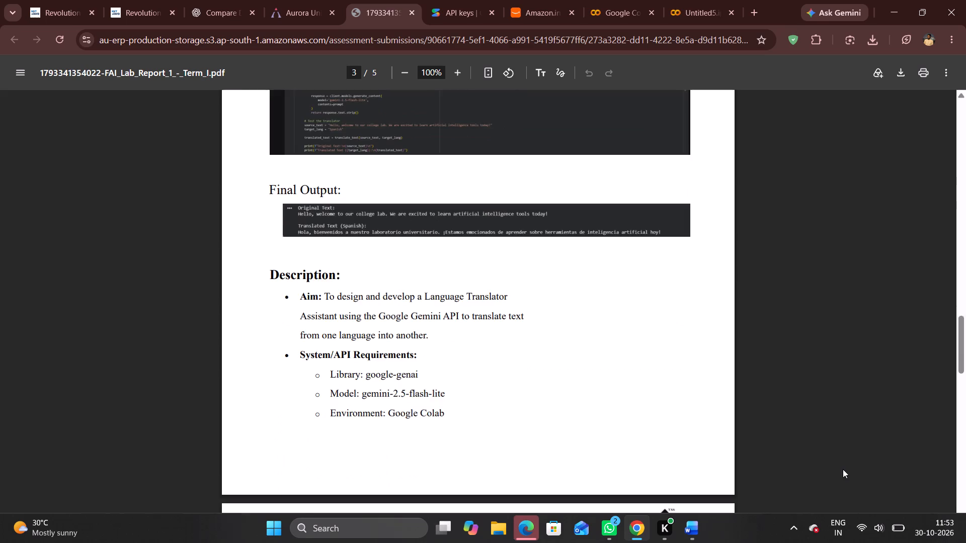
pyautogui.scroll(-4, 843, 469)
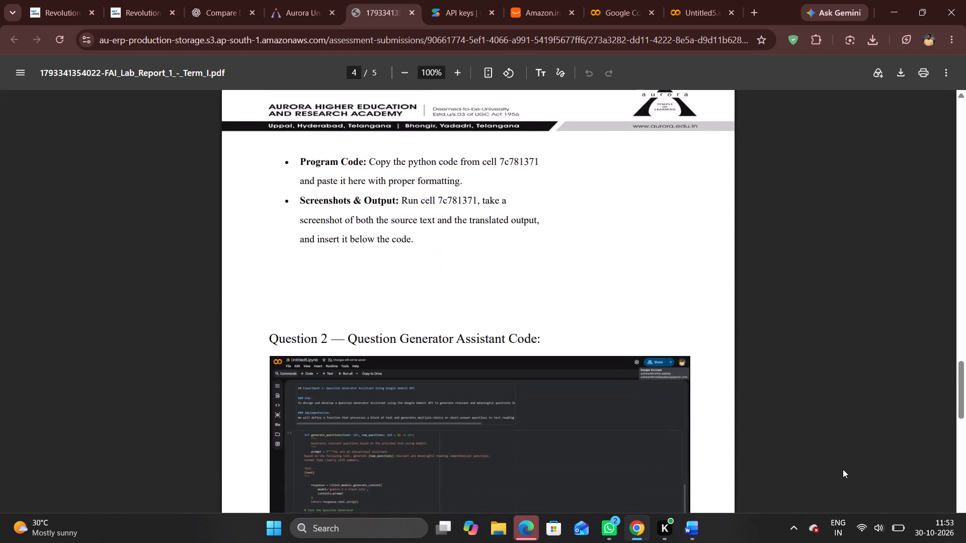
pyautogui.scroll(-6, 843, 469)
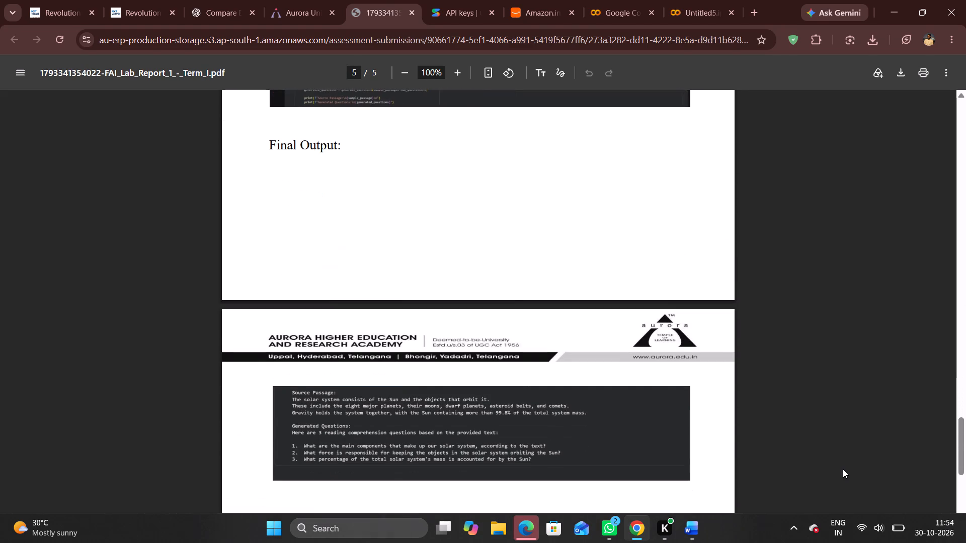
pyautogui.scroll(-2, 843, 469)
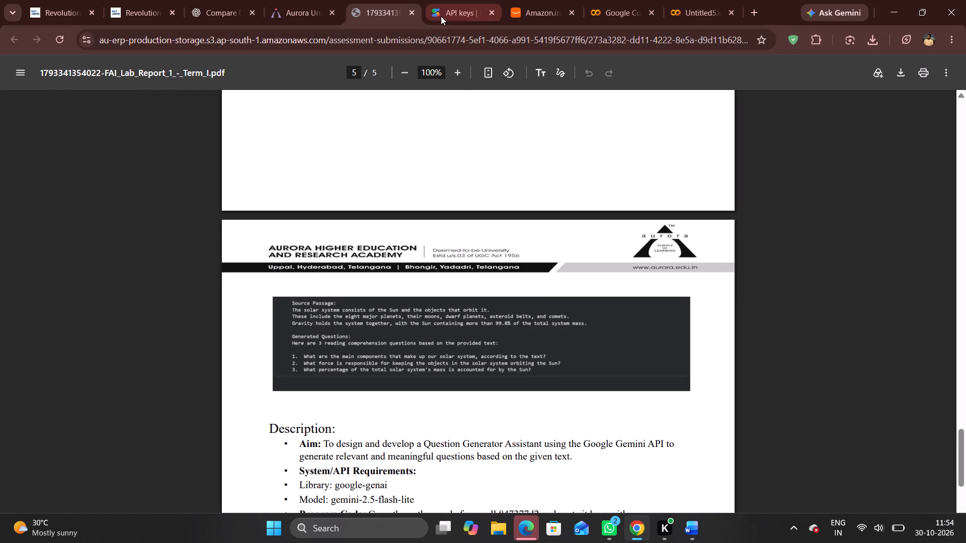
pyautogui.click(413, 13)
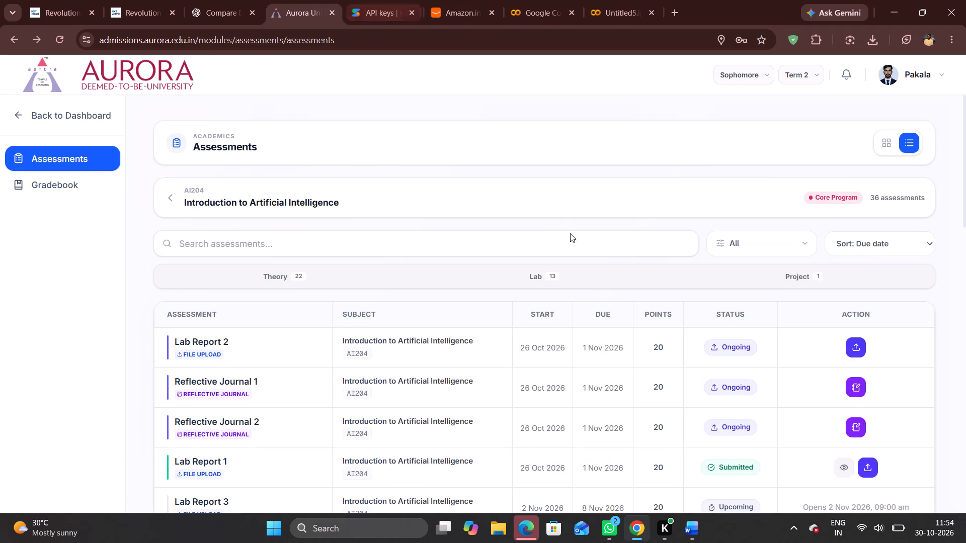
# Check the Introduction to Artificial Intelligence assessments list and close the Aurora portal page.
pyautogui.scroll(-1, 667, 334)
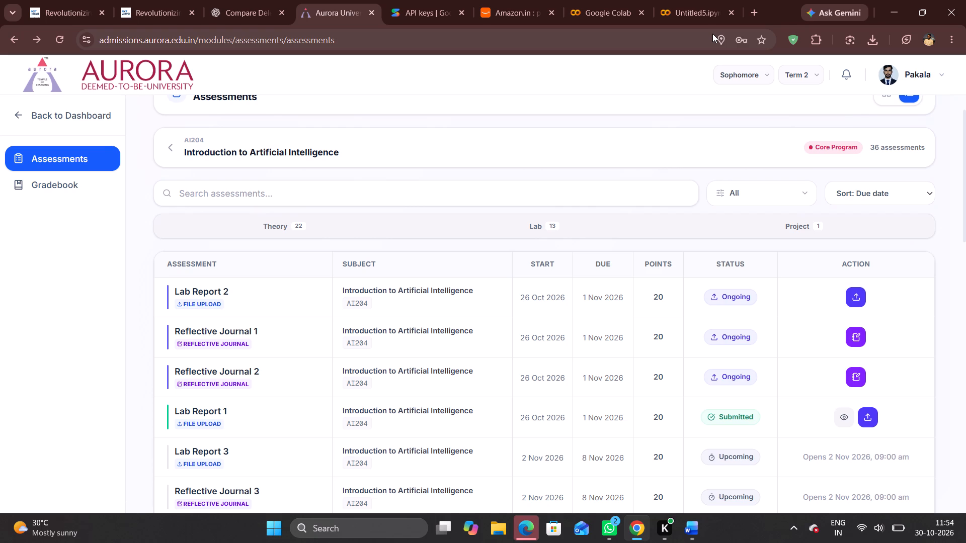
pyautogui.click(589, 296)
pyautogui.click(589, 296)
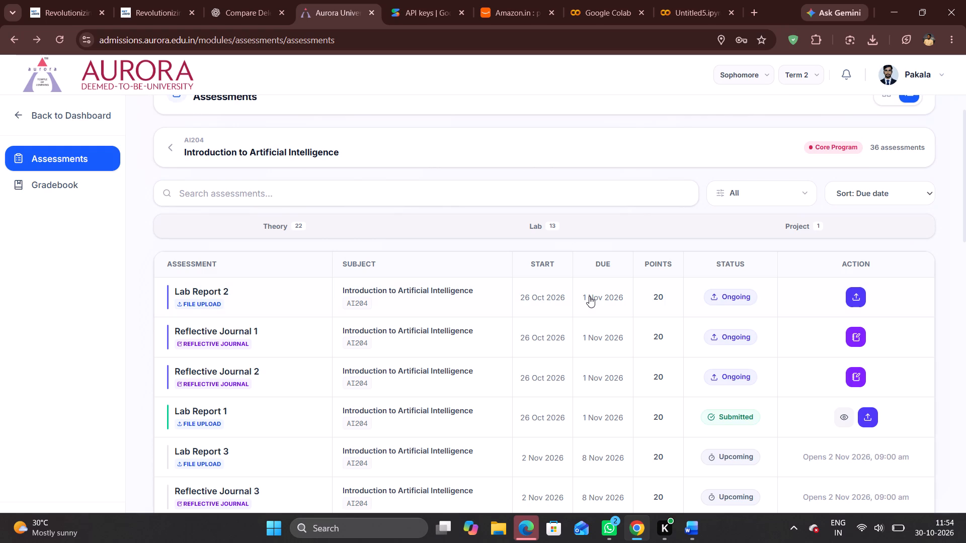
pyautogui.click(368, 12)
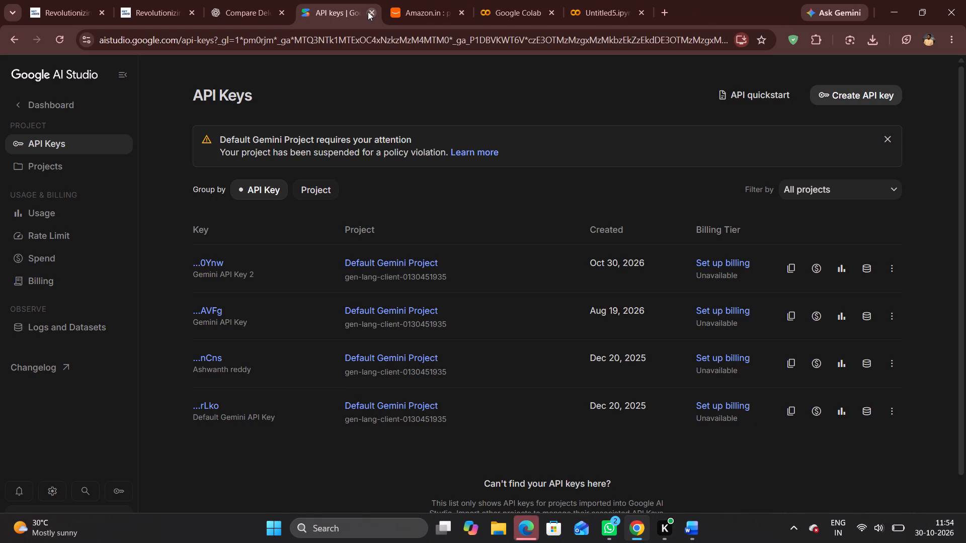
# Go to the open coding practice problem Filter Linked List Nodes by Array.
pyautogui.click(52, 4)
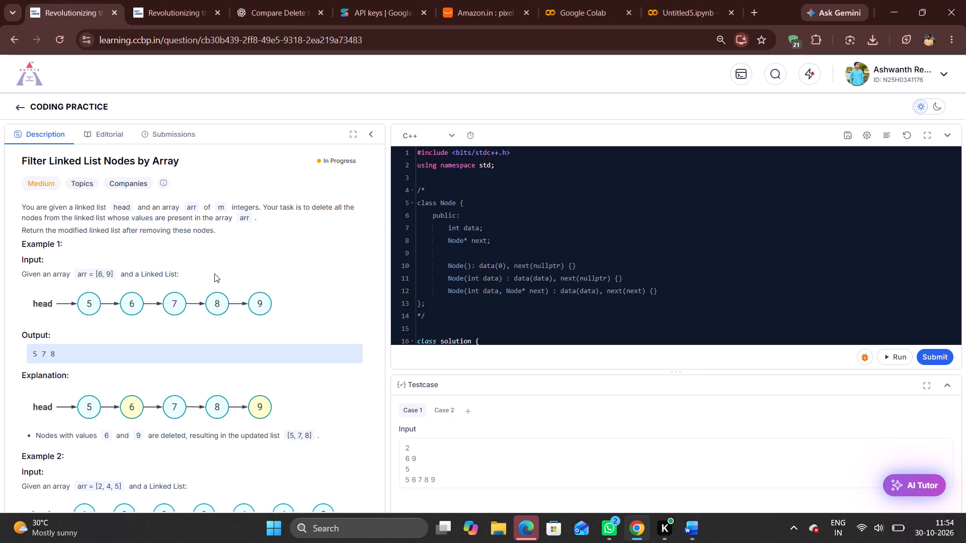